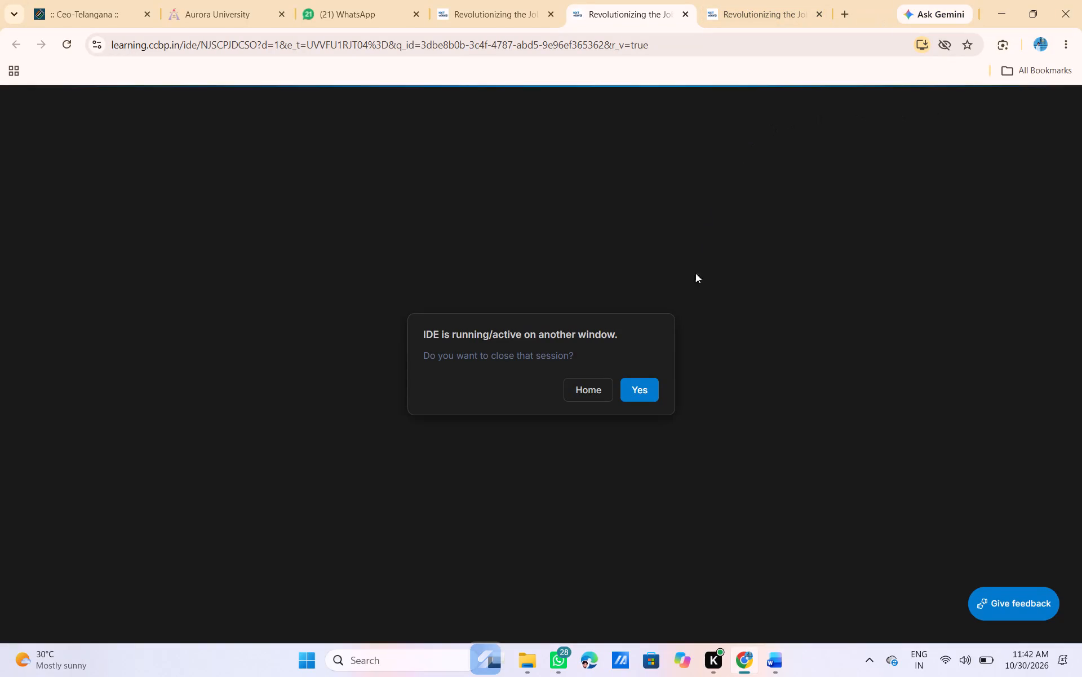
Agree to close the IDE session active in another window and load the Today's Date coding workspace.
{"action": "left_click", "coordinate": [638, 389]}
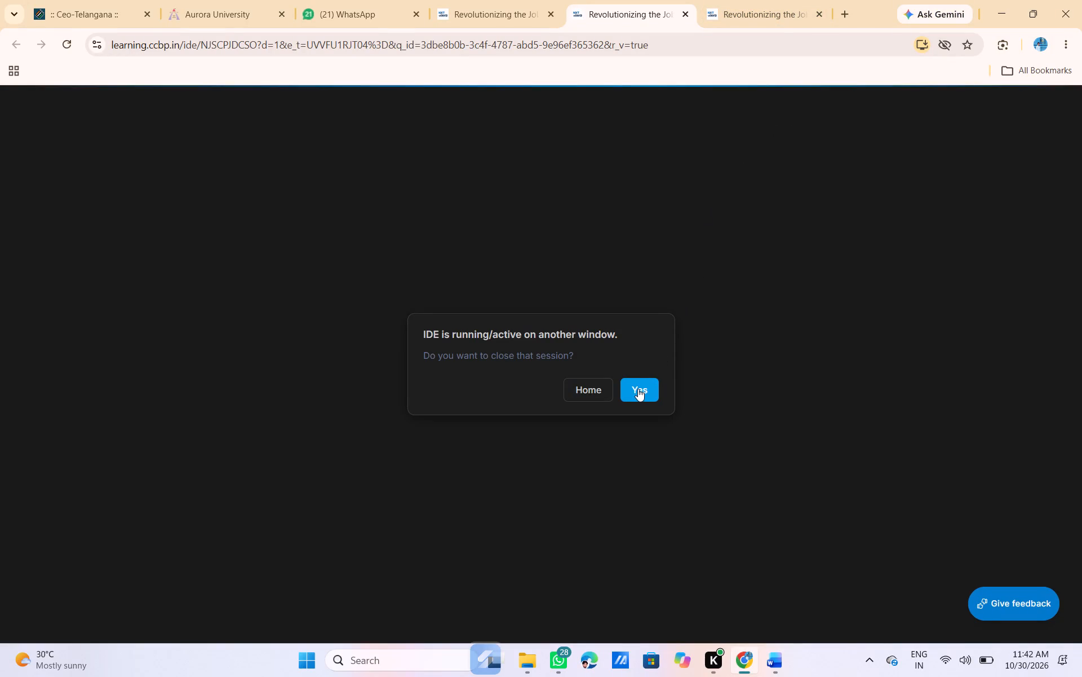
{"action": "left_click", "coordinate": [638, 389]}
{"action": "right_click", "coordinate": [638, 389]}
{"action": "double_click", "coordinate": [638, 389]}
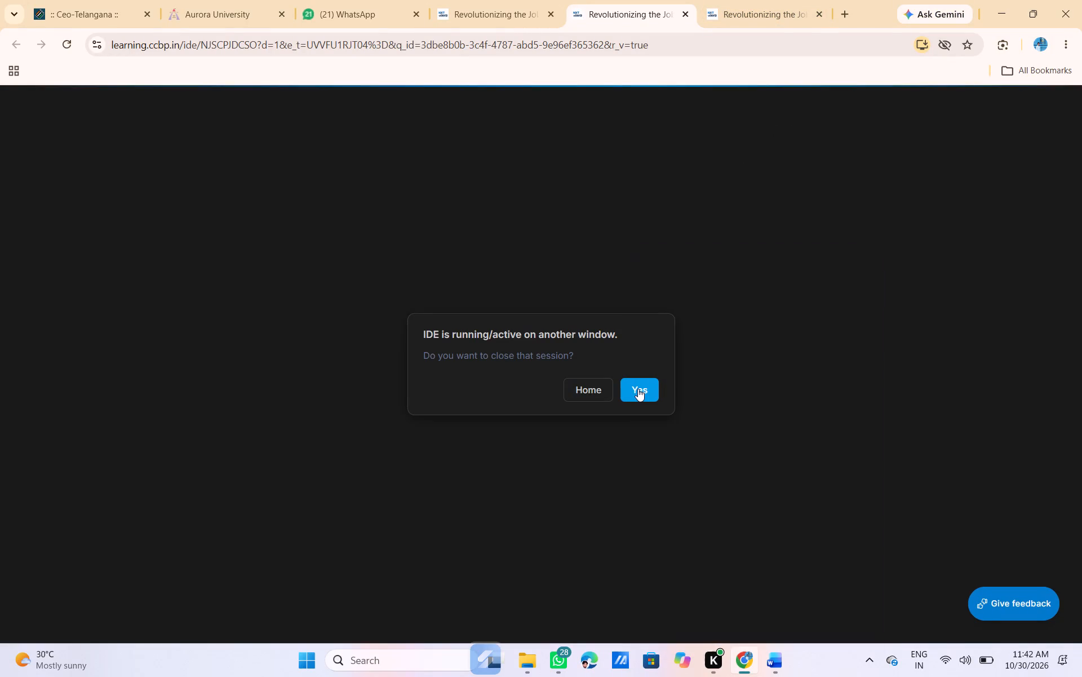
{"action": "triple_click", "coordinate": [638, 389]}
{"action": "left_click", "coordinate": [638, 389]}
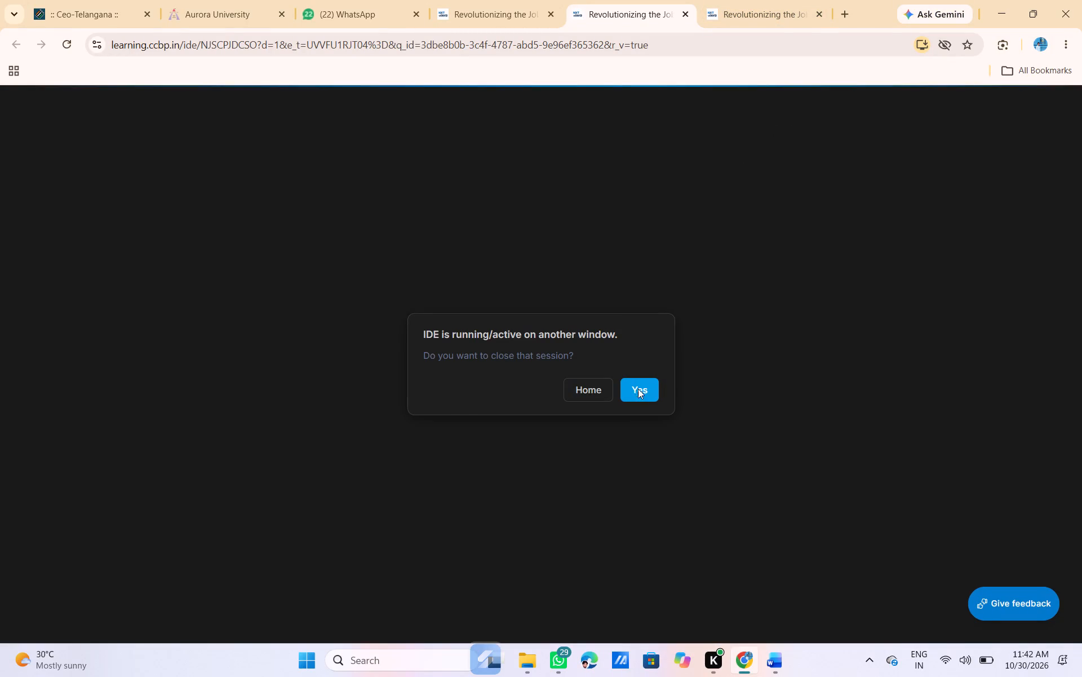
{"action": "right_click", "coordinate": [638, 389]}
{"action": "left_click", "coordinate": [548, 454]}
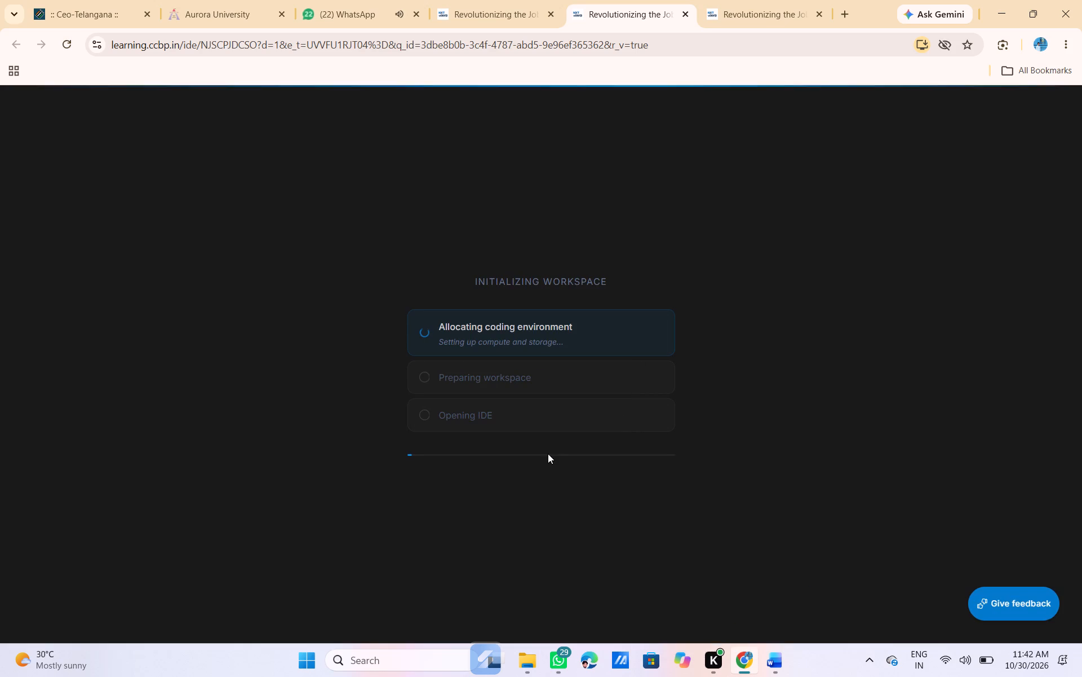
{"action": "left_click", "coordinate": [743, 0]}
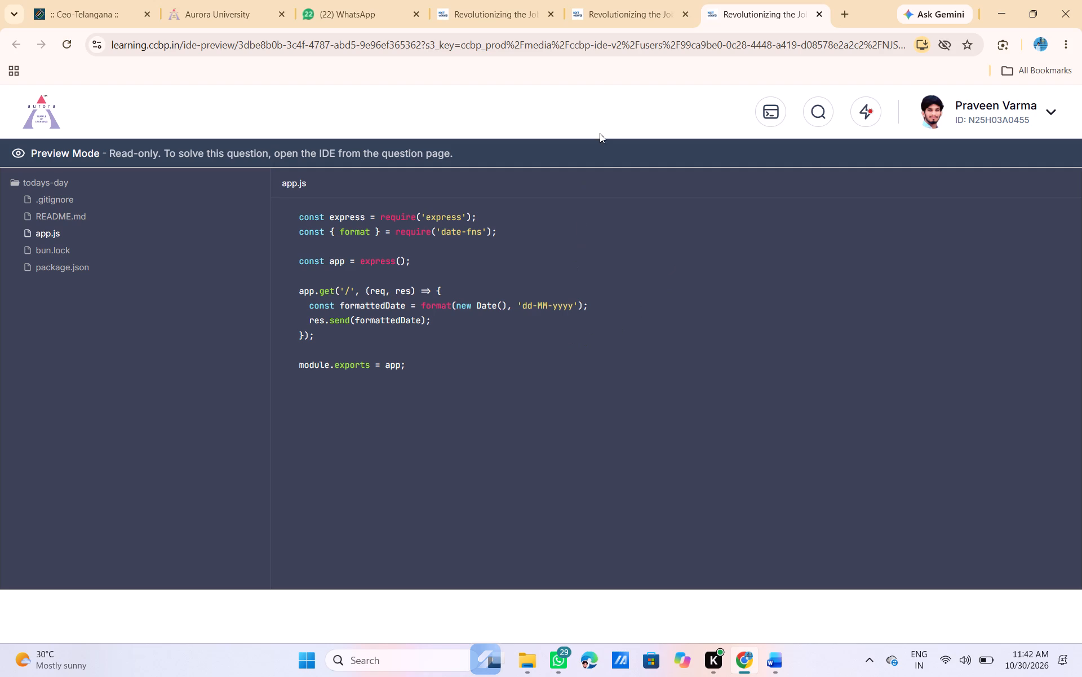
{"action": "left_click", "coordinate": [633, 16]}
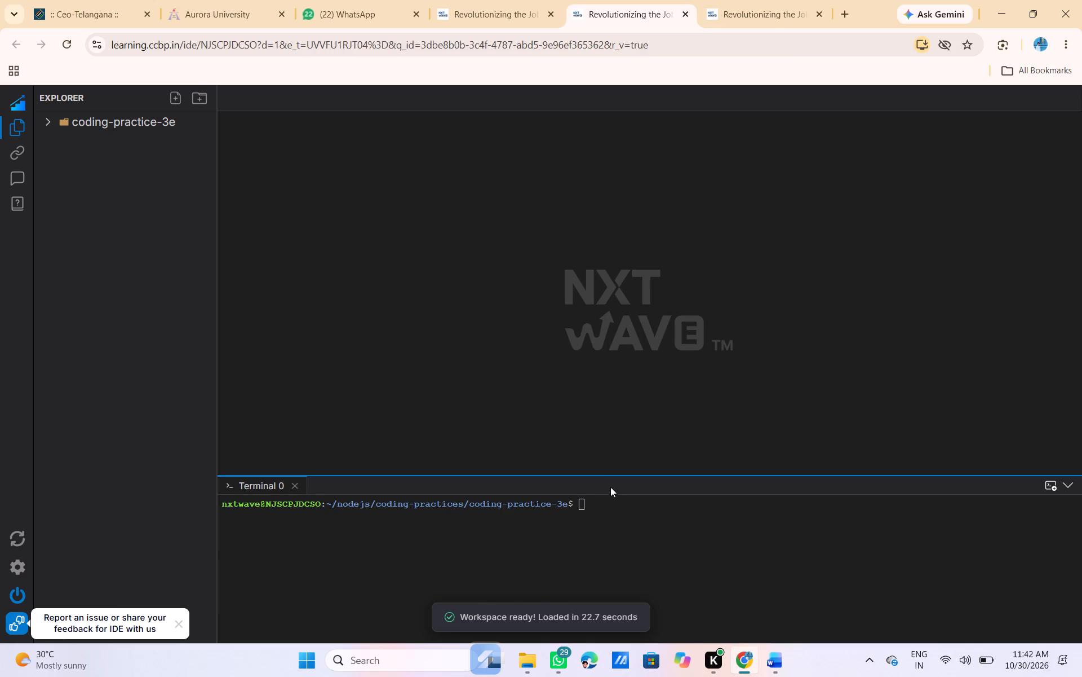
Run the command "ccbp submit NJSCPJDCSO" in the workspace terminal.
{"action": "left_click", "coordinate": [589, 507]}
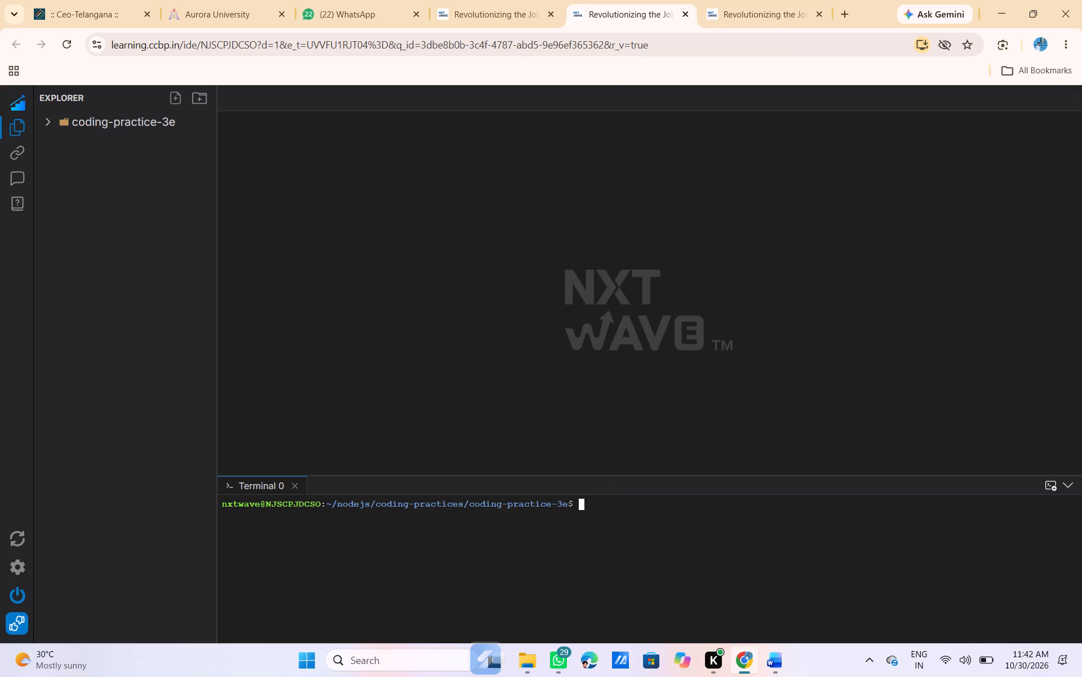
{"action": "key", "text": "ctrl+v"}
{"action": "key", "text": "ctrl+shift+v"}
{"action": "key", "text": "BackSpace"}
{"action": "key", "text": "BackSpace"}
{"action": "key", "text": "BackSpace"}
{"action": "key", "text": "BackSpace"}
{"action": "key", "text": "BackSpace"}
{"action": "key", "text": "BackSpace"}
{"action": "key", "text": "BackSpace"}
{"action": "key", "text": "BackSpace"}
{"action": "key", "text": "BackSpace"}
{"action": "key", "text": "BackSpace"}
{"action": "key", "text": "BackSpace"}
{"action": "key", "text": "BackSpace"}
{"action": "key", "text": "BackSpace"}
{"action": "key", "text": "BackSpace"}
{"action": "key", "text": "BackSpace"}
{"action": "key", "text": "BackSpace"}
{"action": "key", "text": "BackSpace"}
{"action": "key", "text": "BackSpace"}
{"action": "key", "text": "BackSpace"}
{"action": "key", "text": "BackSpace"}
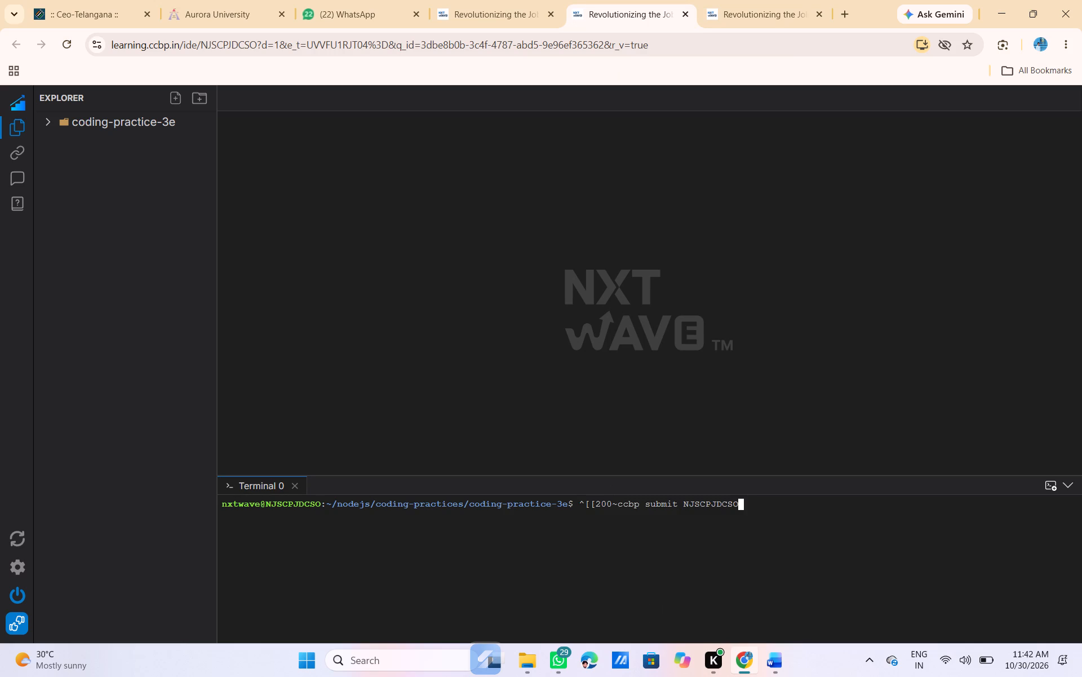
{"action": "key", "text": "BackSpace"}
{"action": "key", "text": "BackSpace"}
{"action": "key", "text": "BackSpace"}
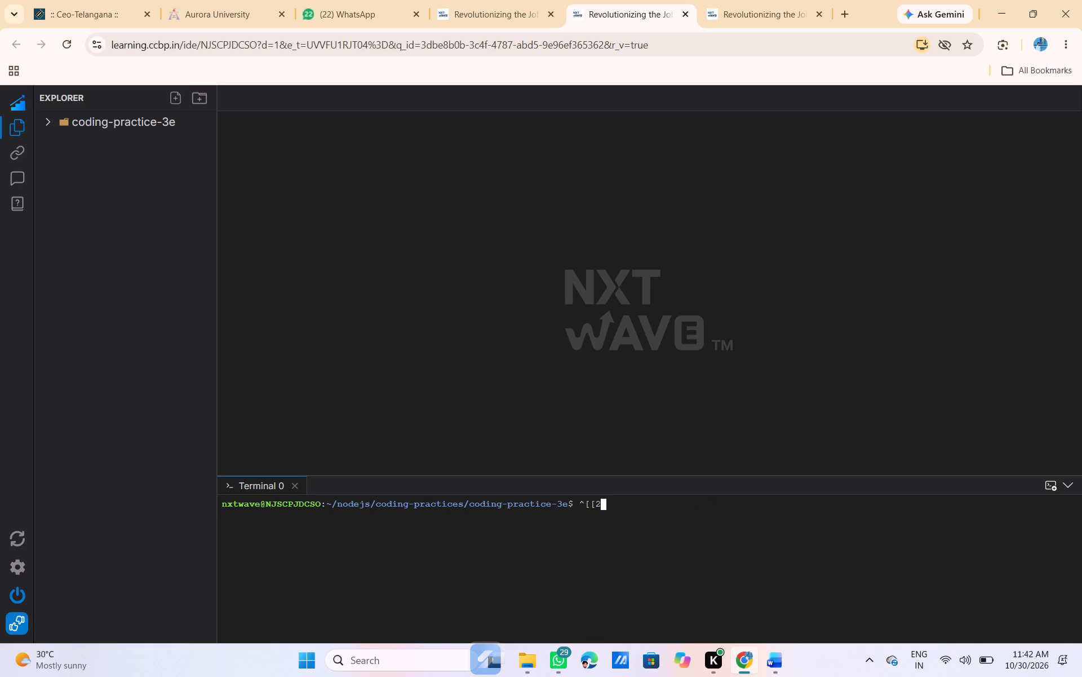
{"action": "key", "text": "ctrl+shift+v"}
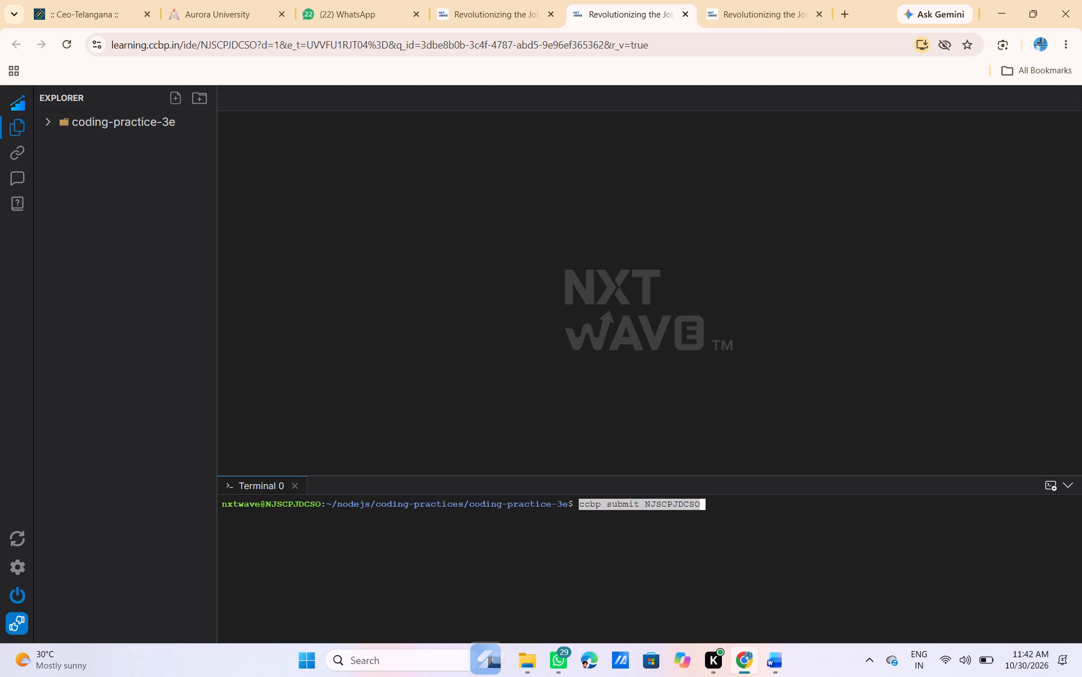
{"action": "key", "text": "Return"}
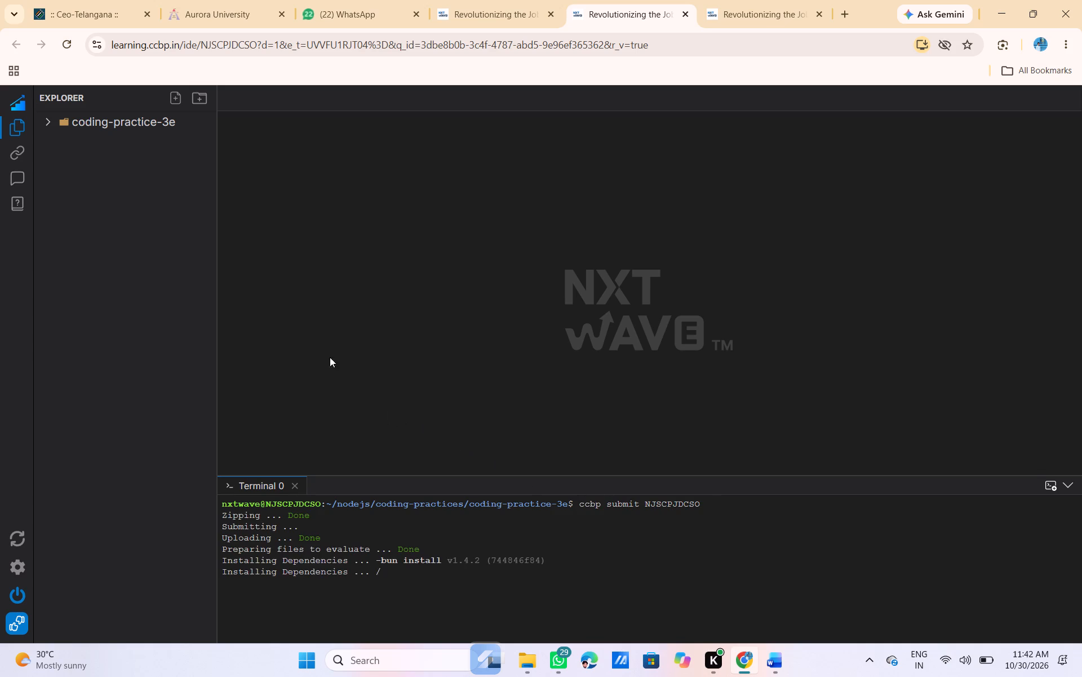
Expand the coding-practice-3e folder and open app.js in the editor.
{"action": "left_click", "coordinate": [123, 116]}
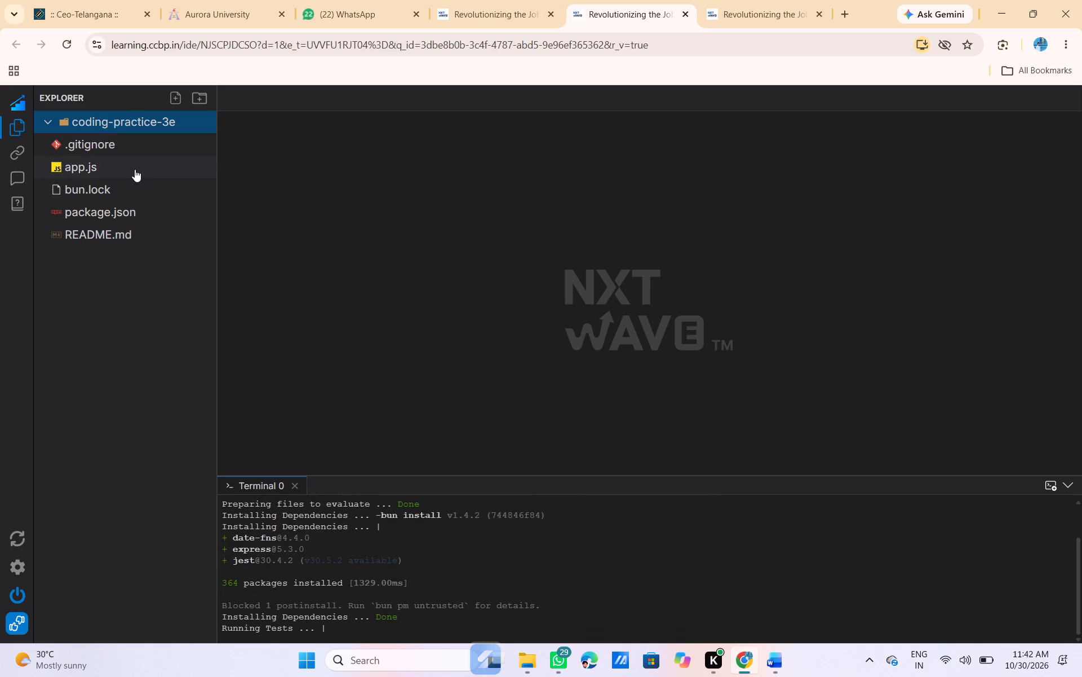
{"action": "left_click", "coordinate": [135, 169]}
{"action": "left_click", "coordinate": [135, 169]}
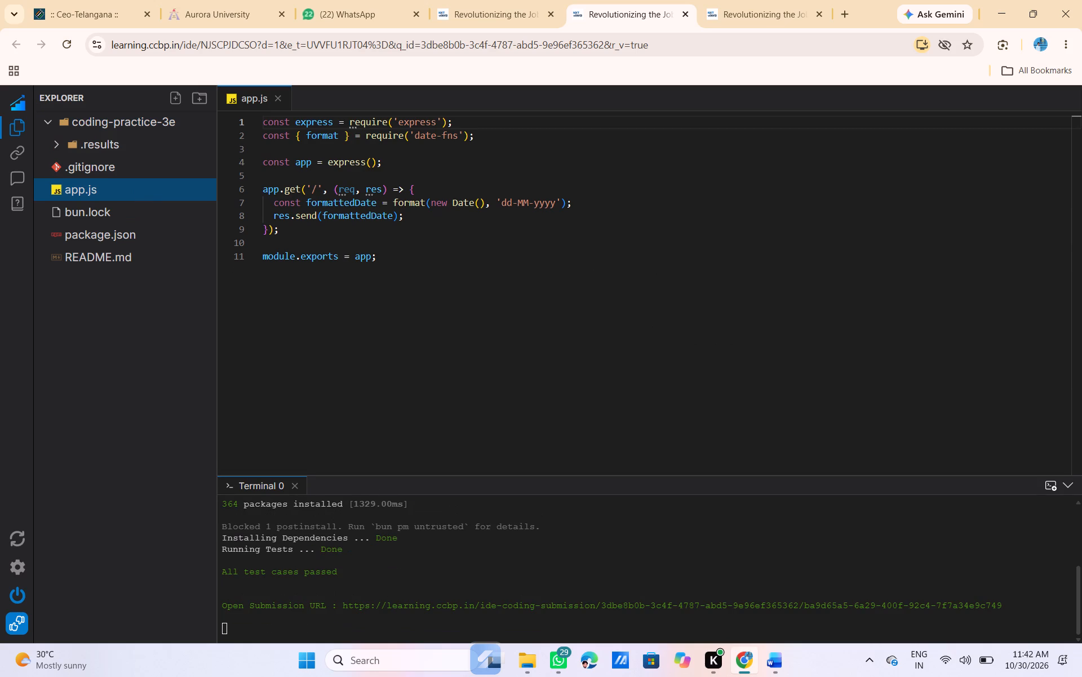
Open the submission URL from the terminal output and close the read-only code preview page.
{"action": "left_click", "coordinate": [362, 609]}
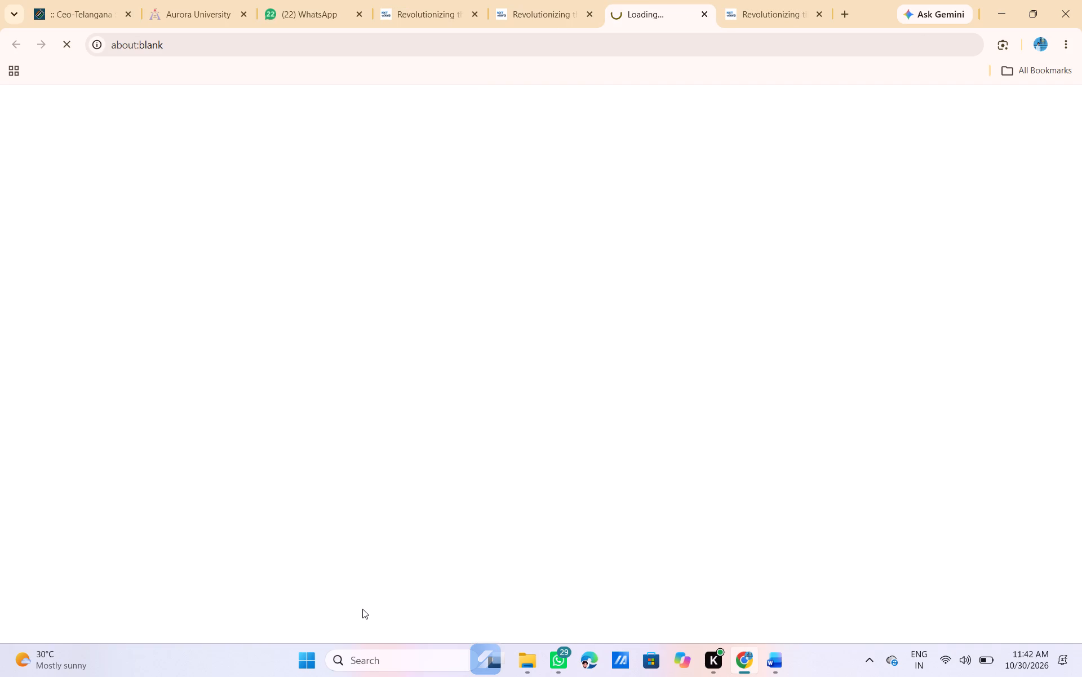
{"action": "left_click", "coordinate": [821, 15]}
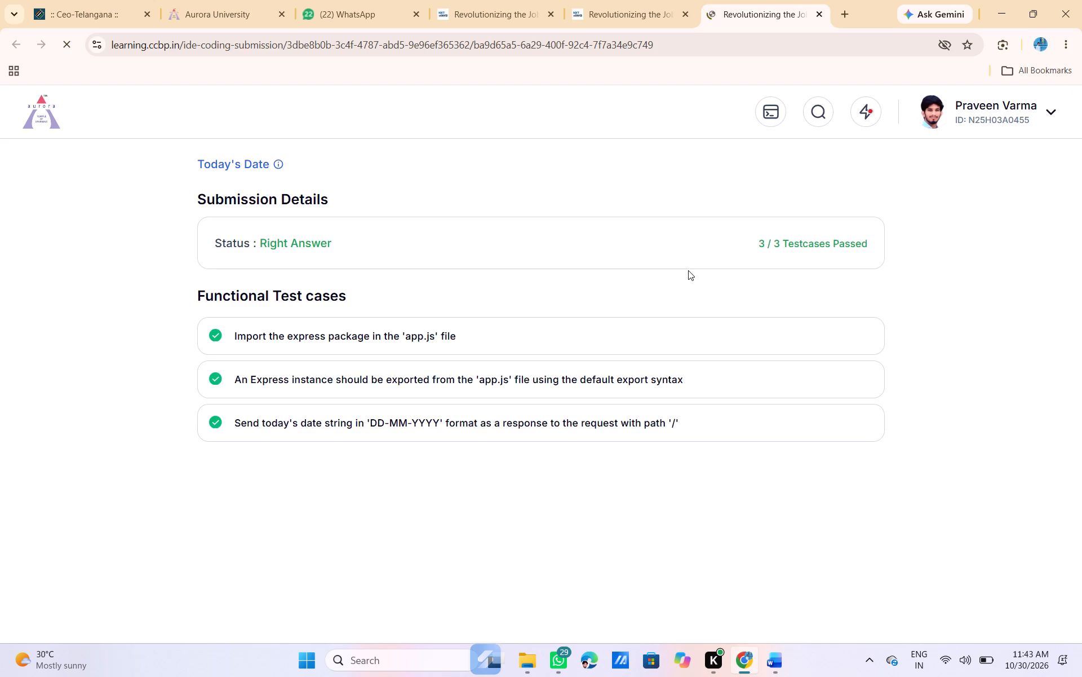
Capture a full-width screenshot of the Today's Date submission details, from the site header to below the test cases, and copy it.
{"action": "key", "text": "Print"}
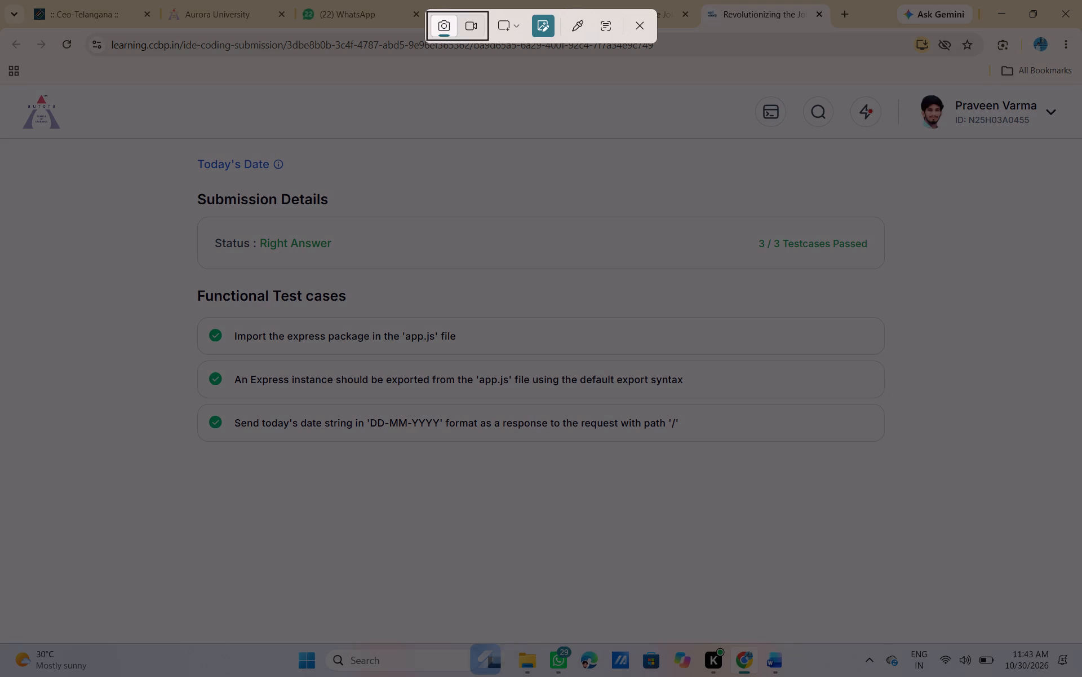
{"action": "left_click_drag", "start_coordinate": [0, 81], "coordinate": [876, 526]}
{"action": "scroll", "coordinate": [144, 138], "scroll_direction": "right", "scroll_amount": 2}
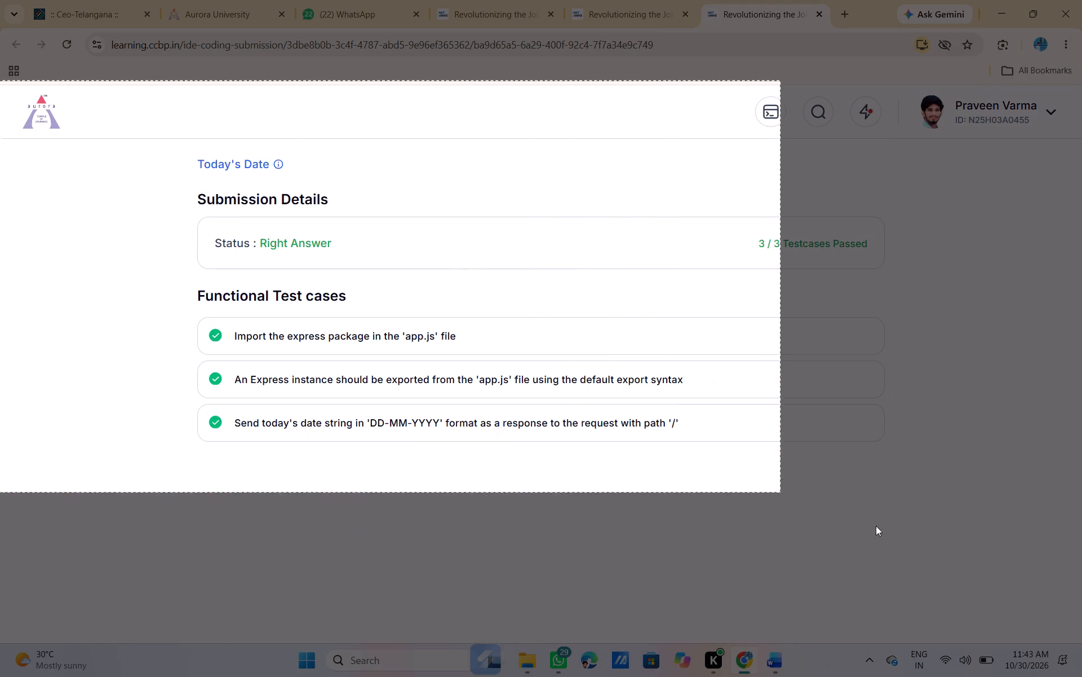
{"action": "left_click_drag", "start_coordinate": [876, 526], "coordinate": [1081, 591]}
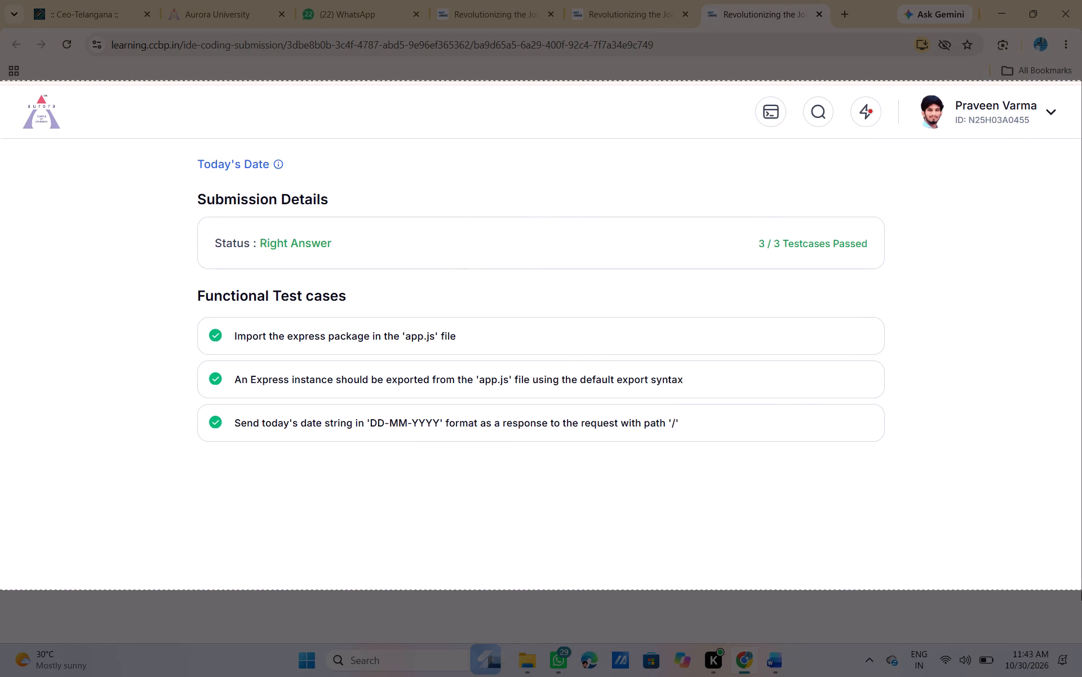
{"action": "left_click_drag", "start_coordinate": [1081, 591], "coordinate": [1081, 592]}
{"action": "key", "text": "ctrl+c"}
In the Word report, replace the old Today's Date submission details image above section 3 with the copied screenshot.
{"action": "key", "text": "alt+Tab"}
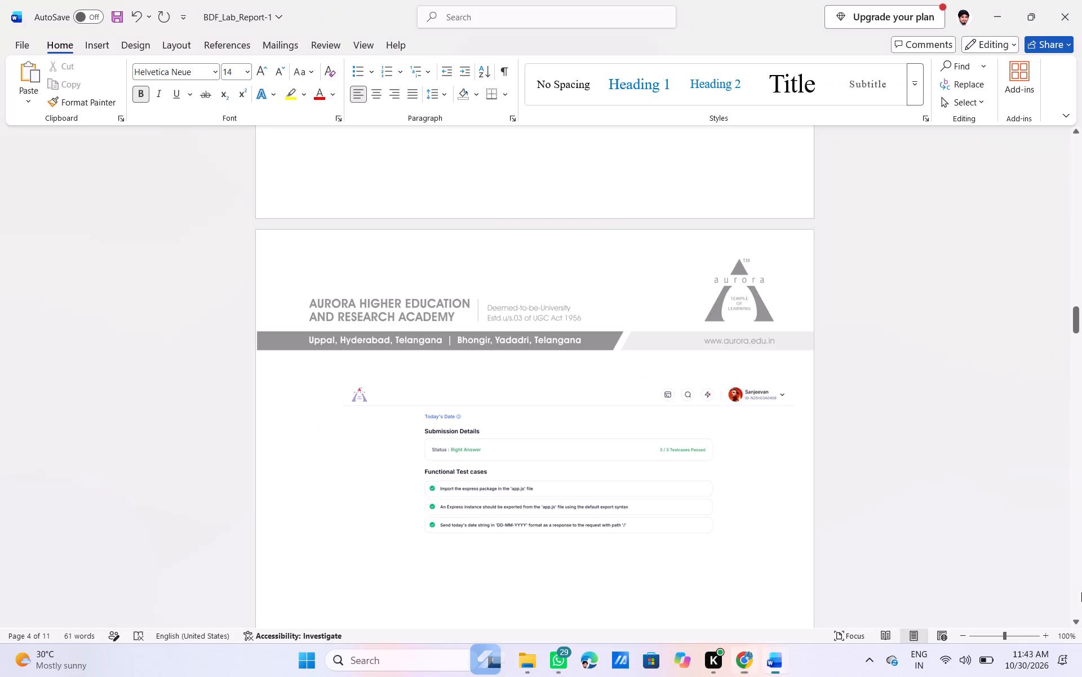
{"action": "left_click", "coordinate": [669, 512]}
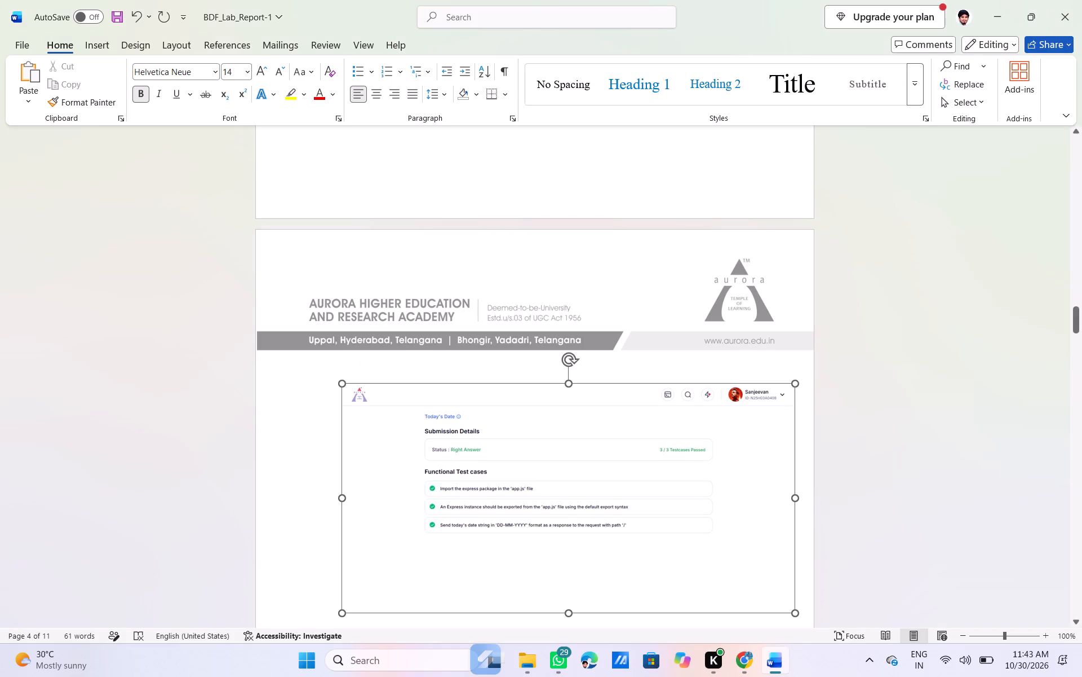
{"action": "key", "text": "Delete"}
{"action": "key", "text": "ctrl+v"}
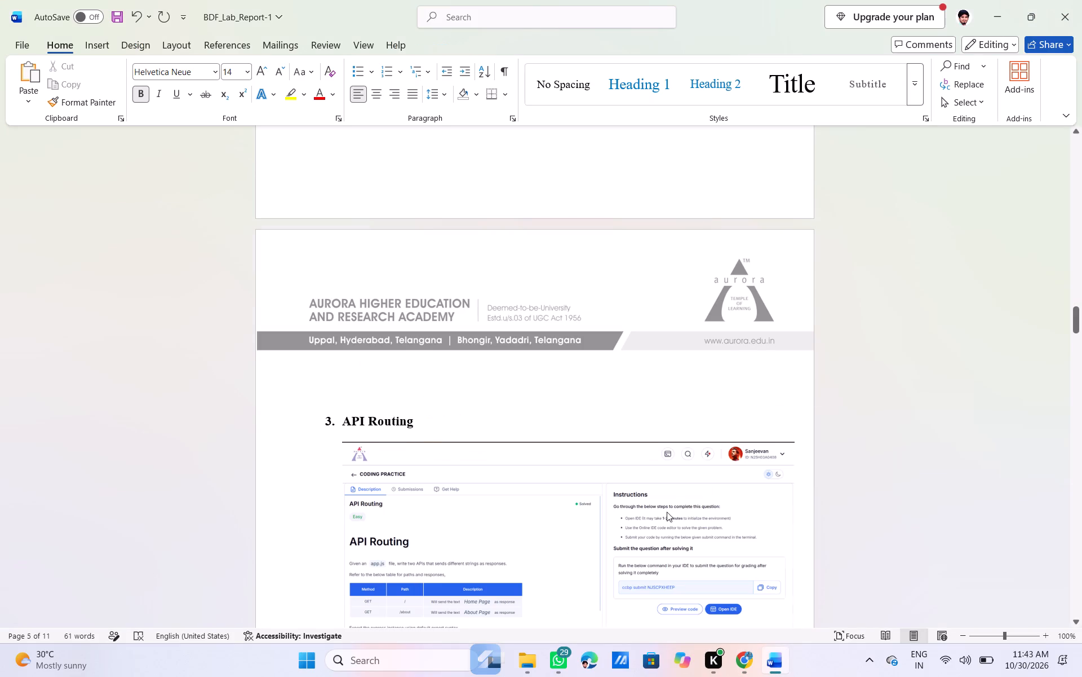
{"action": "scroll", "coordinate": [665, 512], "scroll_direction": "down", "scroll_amount": 1}
{"action": "scroll", "coordinate": [665, 512], "scroll_direction": "up", "scroll_amount": 3}
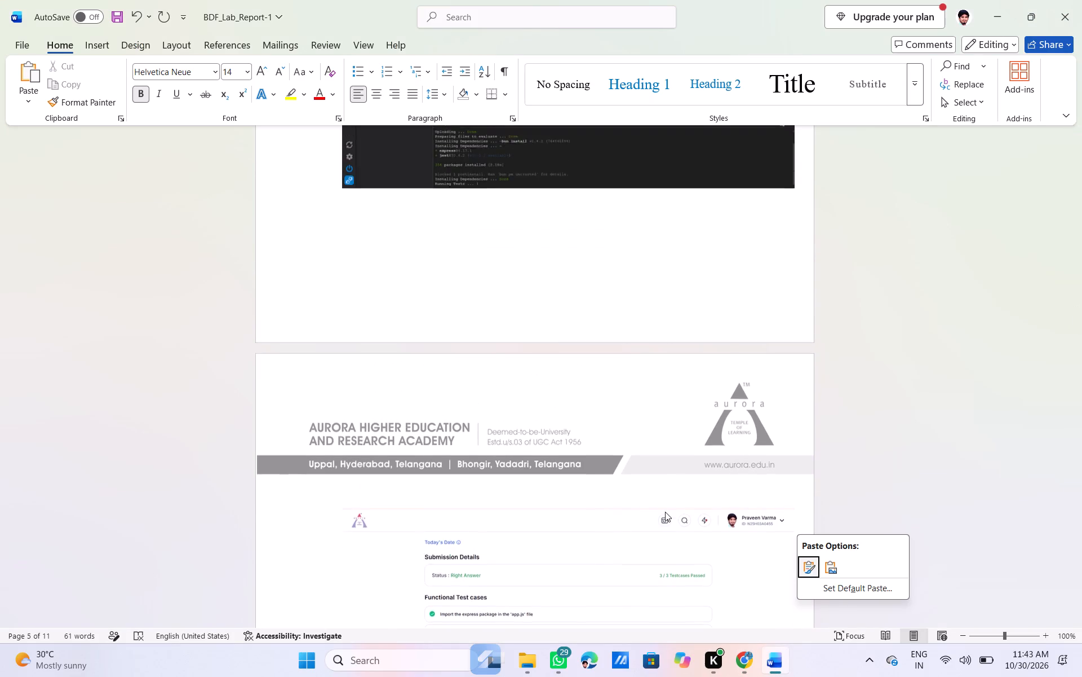
{"action": "scroll", "coordinate": [665, 512], "scroll_direction": "up", "scroll_amount": 3}
{"action": "scroll", "coordinate": [665, 512], "scroll_direction": "down", "scroll_amount": 1}
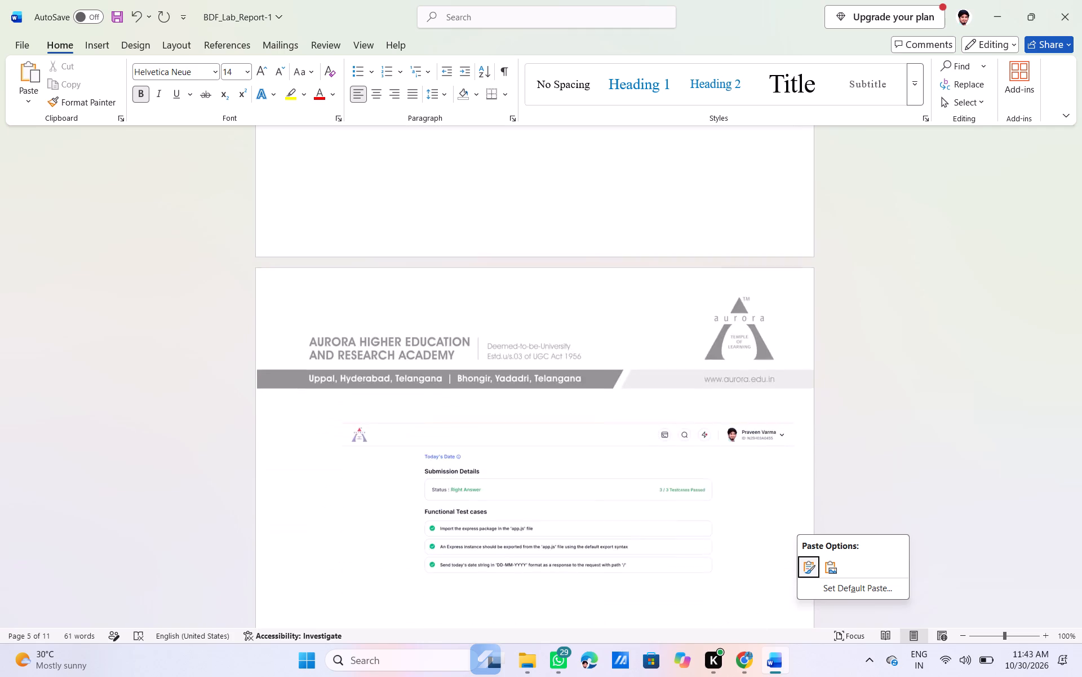
{"action": "scroll", "coordinate": [665, 512], "scroll_direction": "down", "scroll_amount": 1}
Back in Chrome, close the submission and IDE pages and open the API Routing question from the Coding Practice list.
{"action": "key", "text": "alt+Tab"}
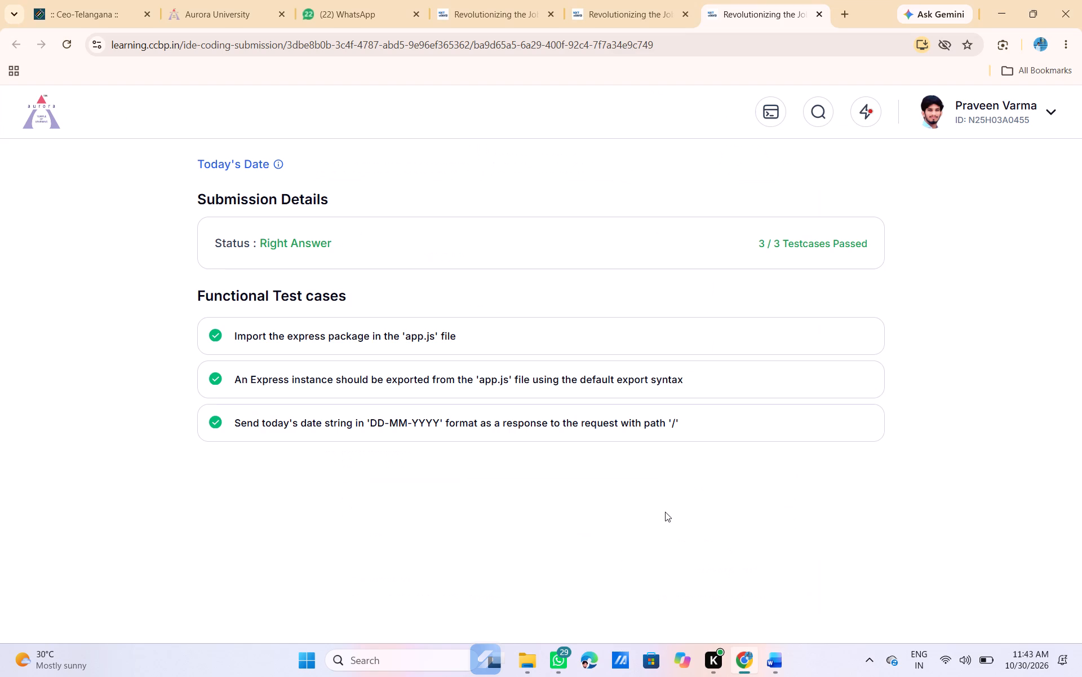
{"action": "left_click", "coordinate": [818, 13]}
{"action": "left_click", "coordinate": [818, 13]}
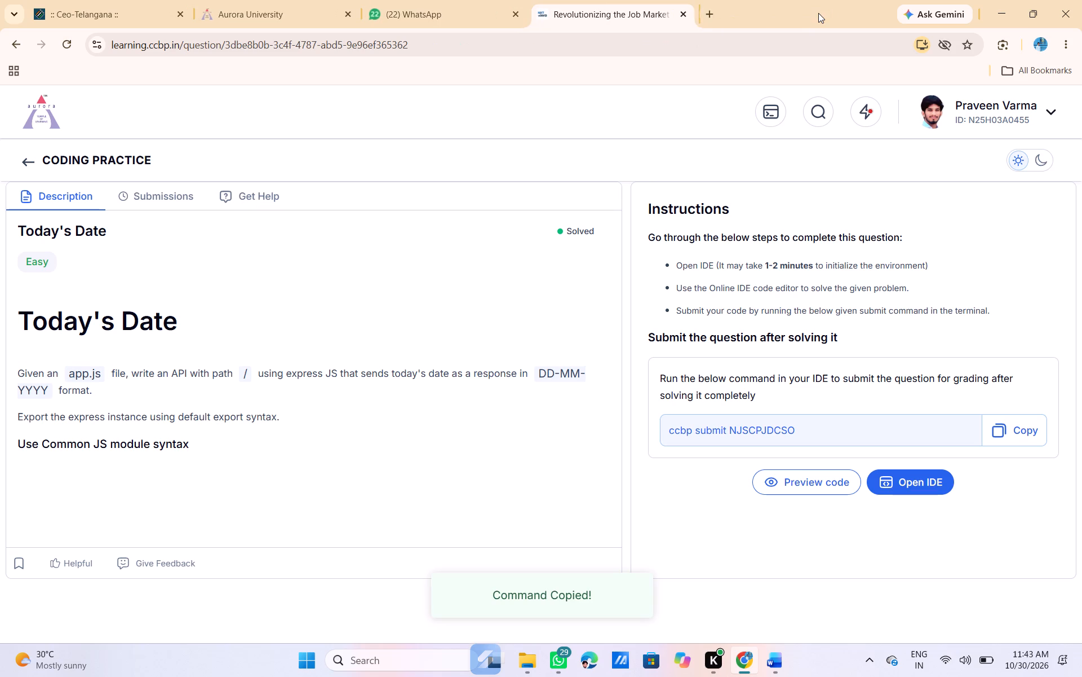
{"action": "left_click", "coordinate": [29, 163]}
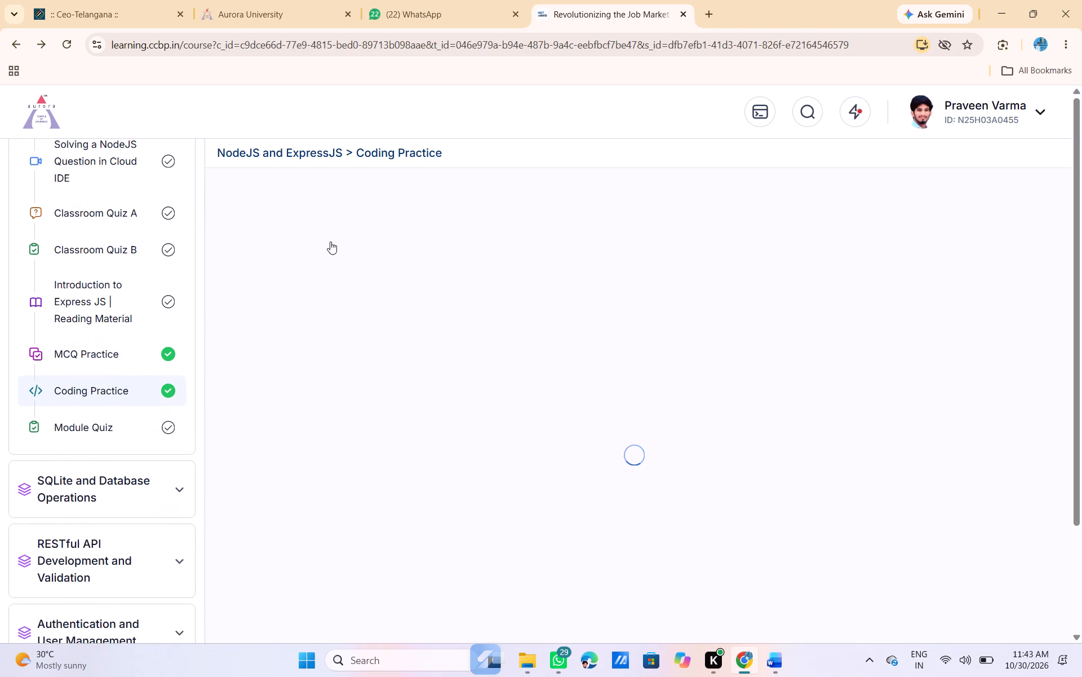
{"action": "scroll", "coordinate": [331, 284], "scroll_direction": "down", "scroll_amount": 1}
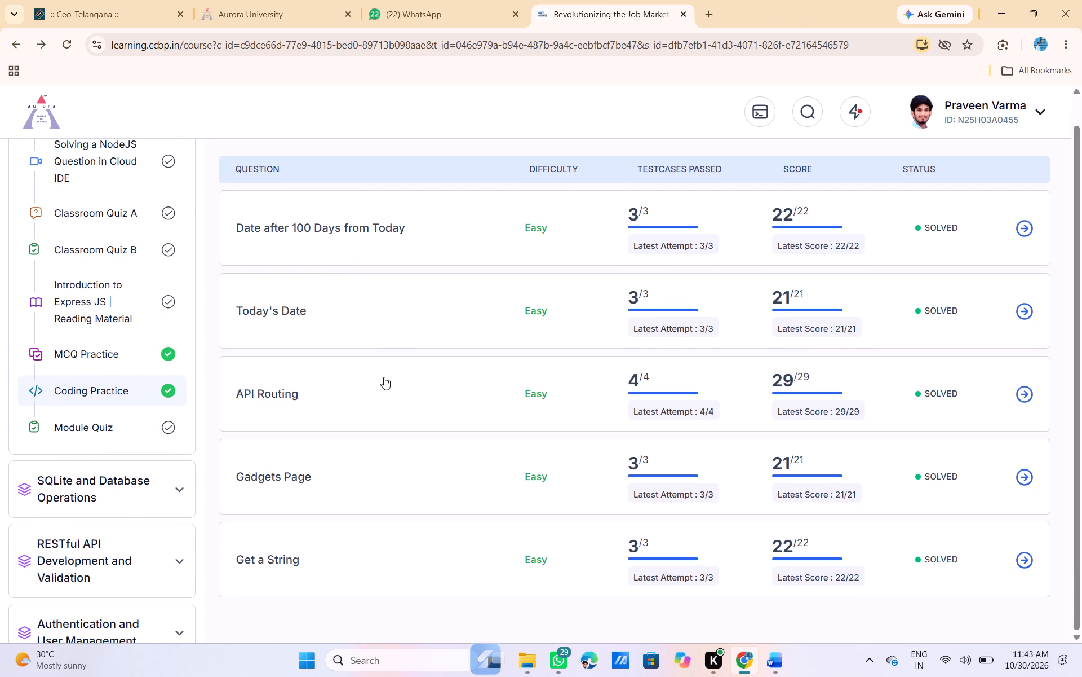
{"action": "left_click", "coordinate": [384, 377]}
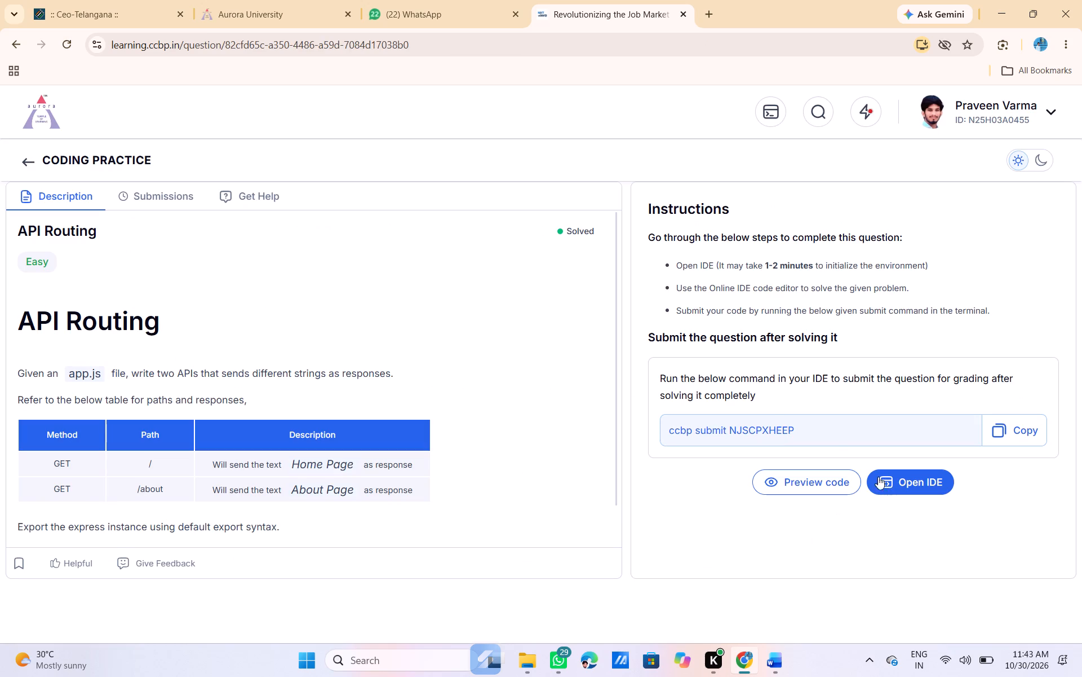
Capture a full-width screenshot of the API Routing question page, from the site header to below the description, and copy it.
{"action": "key", "text": "Print"}
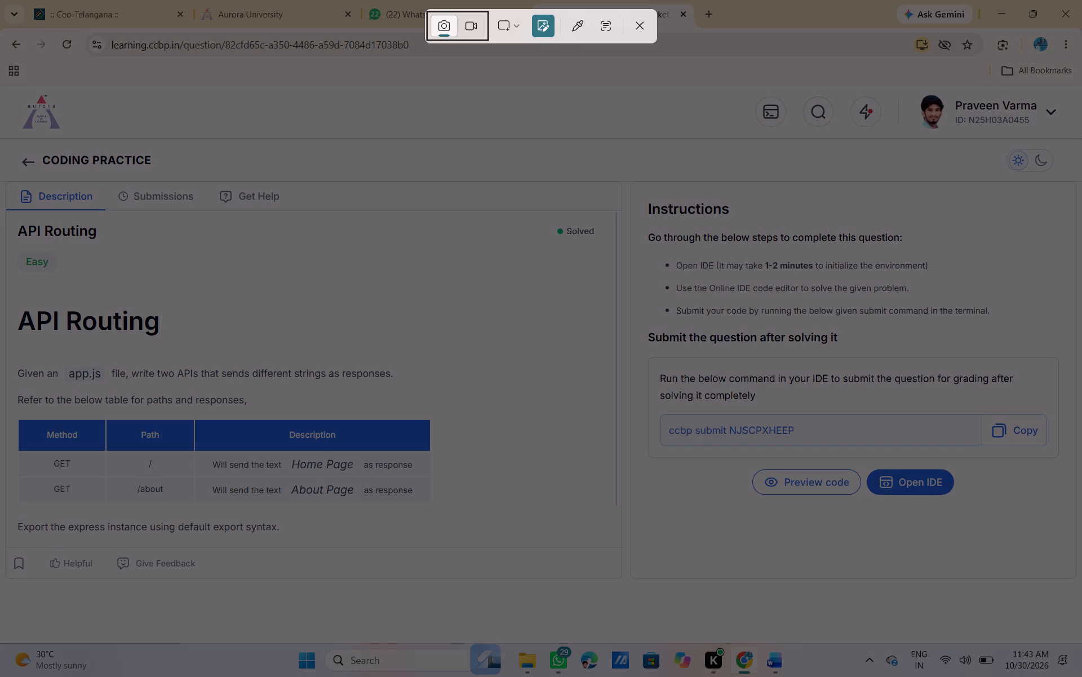
{"action": "left_click_drag", "start_coordinate": [0, 83], "coordinate": [107, 137]}
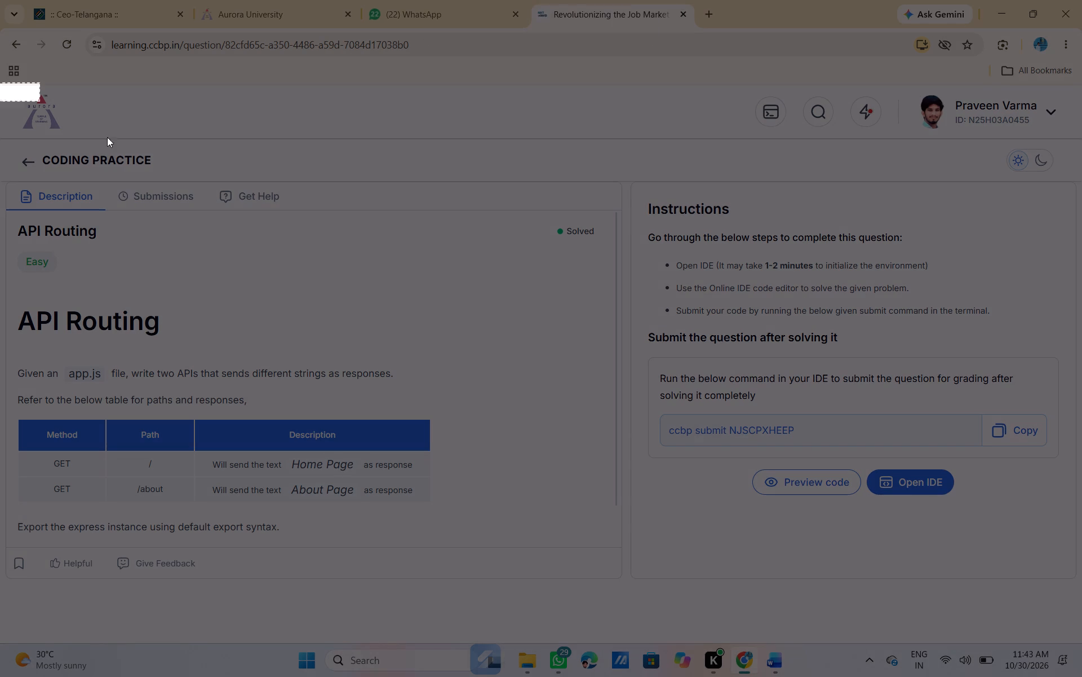
{"action": "left_click_drag", "start_coordinate": [107, 137], "coordinate": [1067, 601]}
{"action": "scroll", "coordinate": [990, 614], "scroll_direction": "right", "scroll_amount": 1}
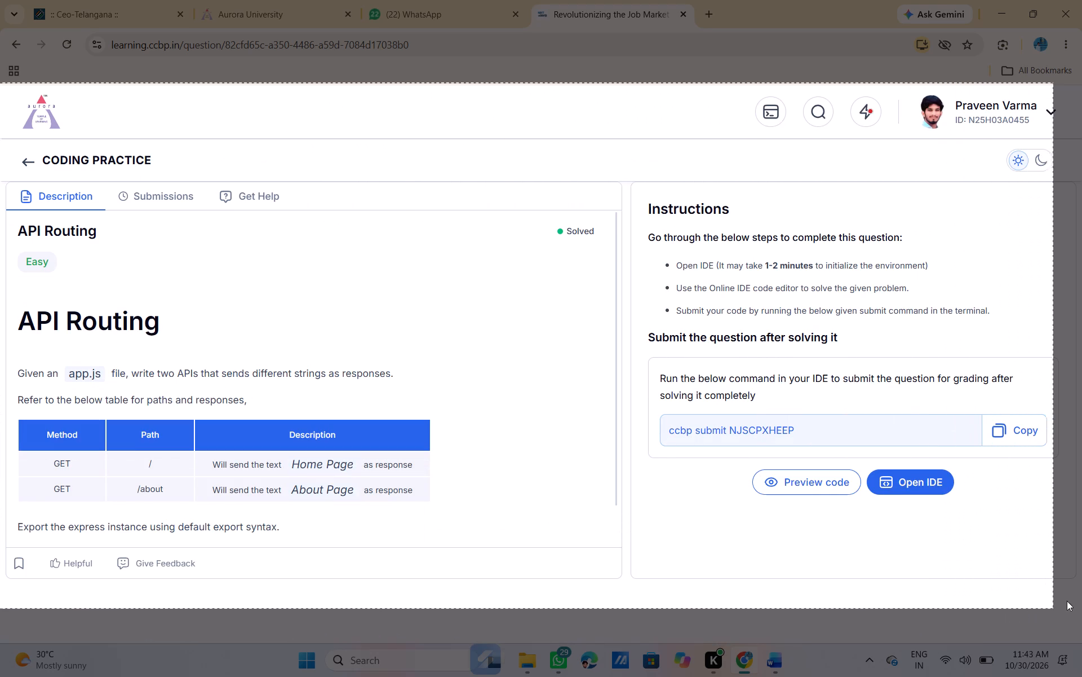
{"action": "left_click_drag", "start_coordinate": [1067, 601], "coordinate": [1081, 599]}
{"action": "scroll", "coordinate": [1067, 601], "scroll_direction": "right", "scroll_amount": 1}
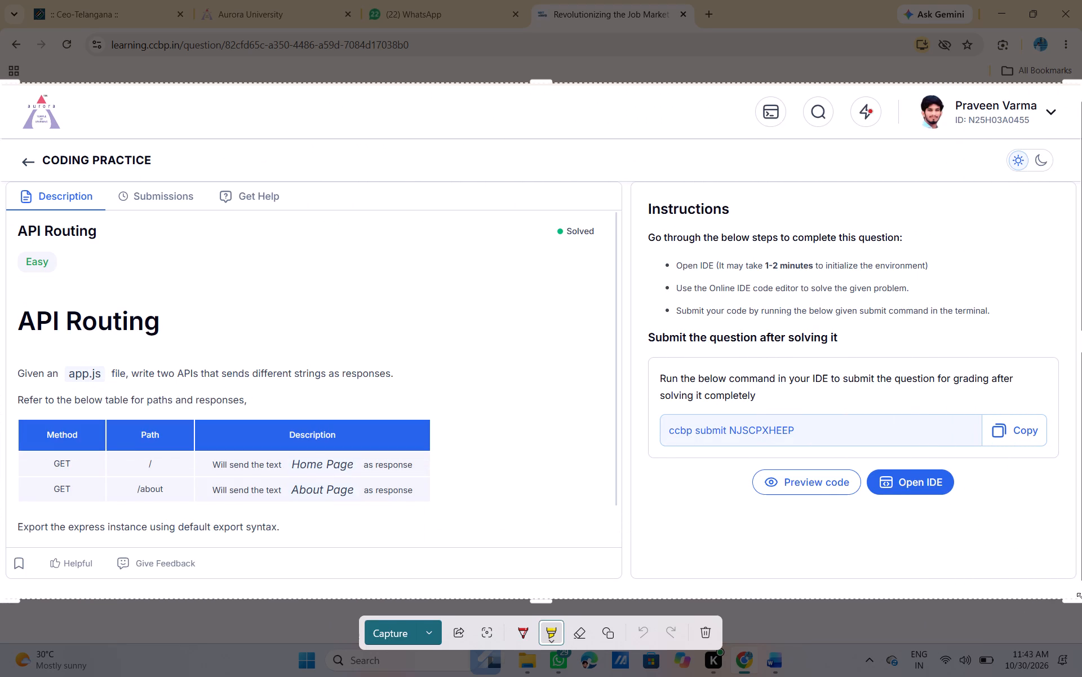
{"action": "key", "text": "ctrl+c"}
In the Word report, replace the old API Routing question page image under heading 3 with the copied screenshot.
{"action": "key", "text": "alt+Tab"}
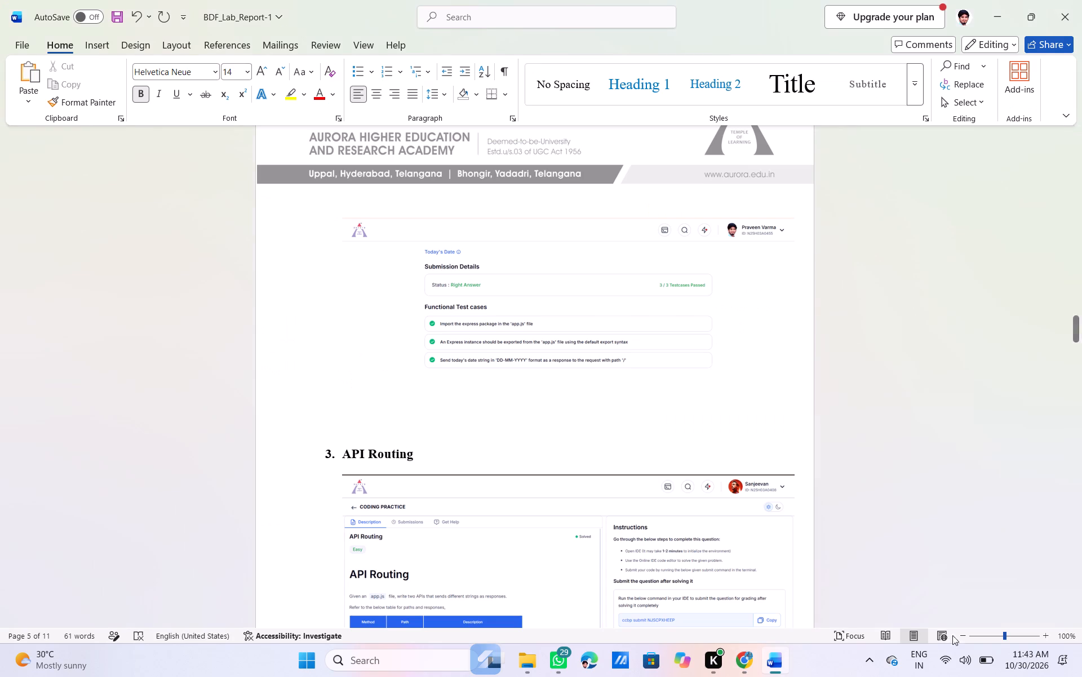
{"action": "scroll", "coordinate": [787, 676], "scroll_direction": "down", "scroll_amount": 2}
{"action": "scroll", "coordinate": [590, 483], "scroll_direction": "down", "scroll_amount": 2}
{"action": "left_click", "coordinate": [583, 415]}
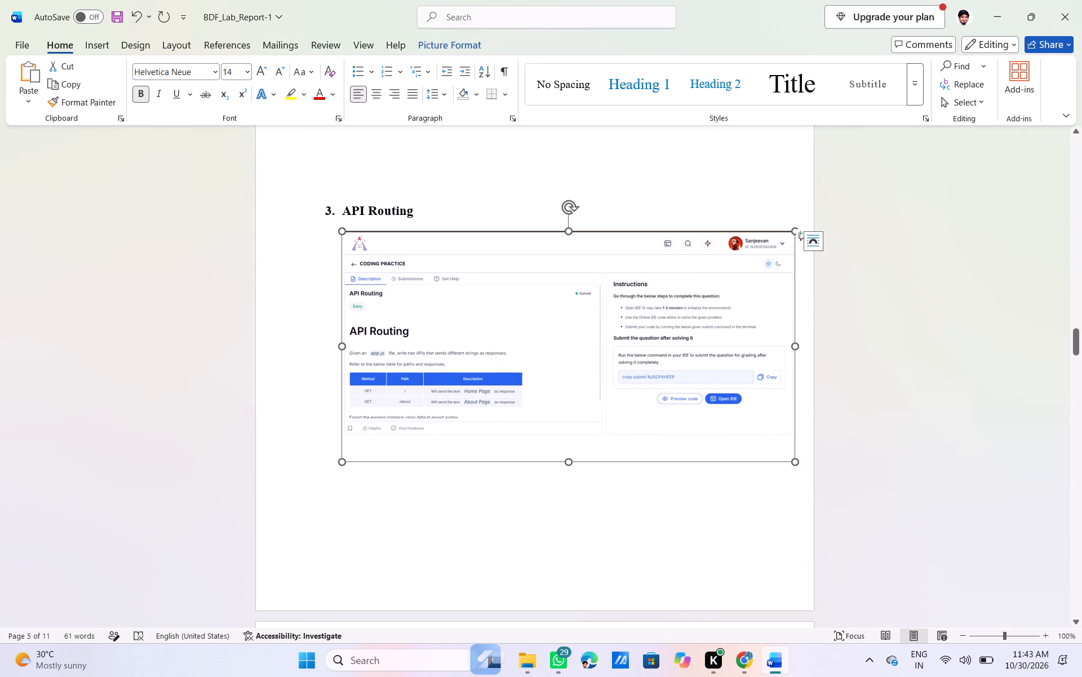
{"action": "key", "text": "Delete"}
{"action": "key", "text": "ctrl+v"}
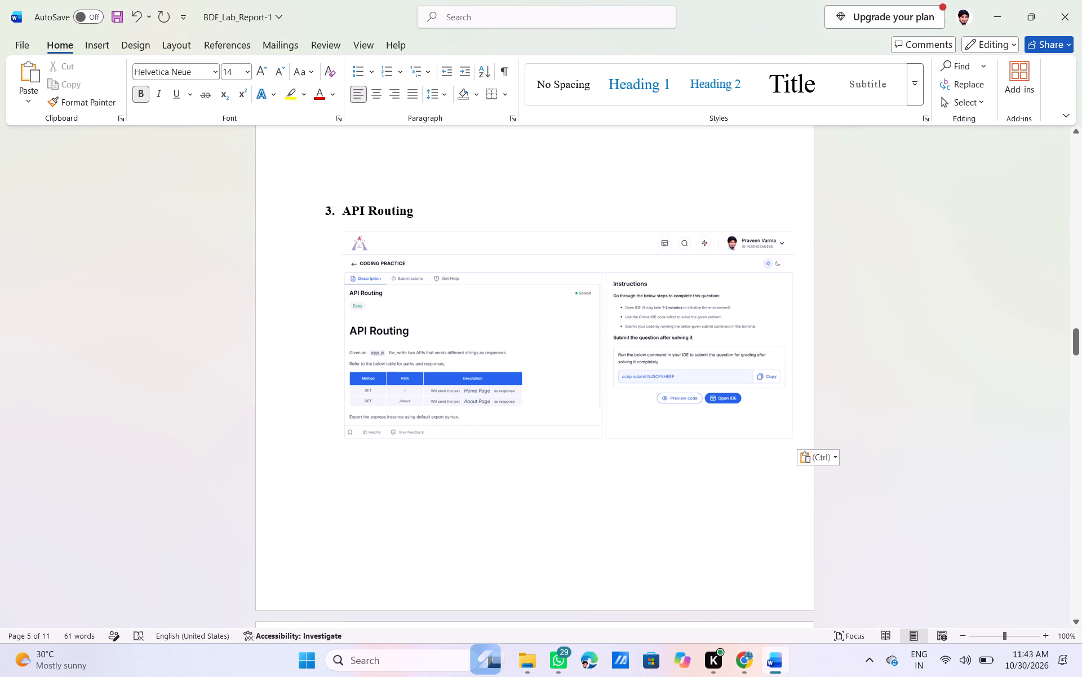
{"action": "scroll", "coordinate": [583, 415], "scroll_direction": "down", "scroll_amount": 4}
Back in Chrome, open the API Routing IDE, closing the other active session, and run "ccbp submit NJSCPXHEEP" in its terminal.
{"action": "key", "text": "alt+Tab"}
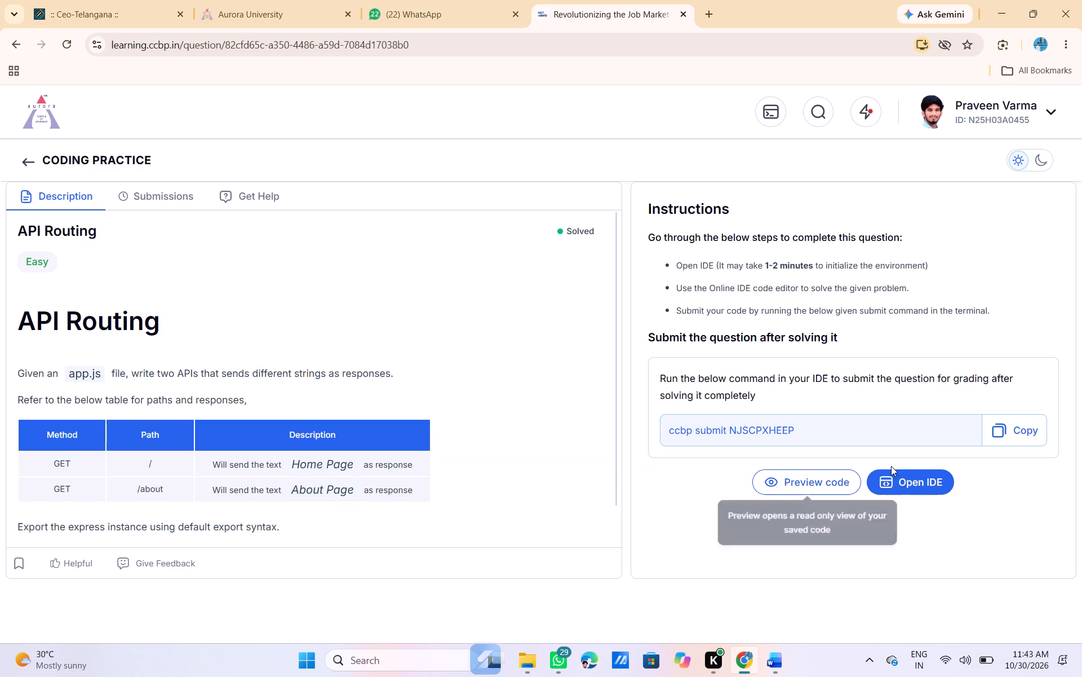
{"action": "left_click", "coordinate": [999, 428]}
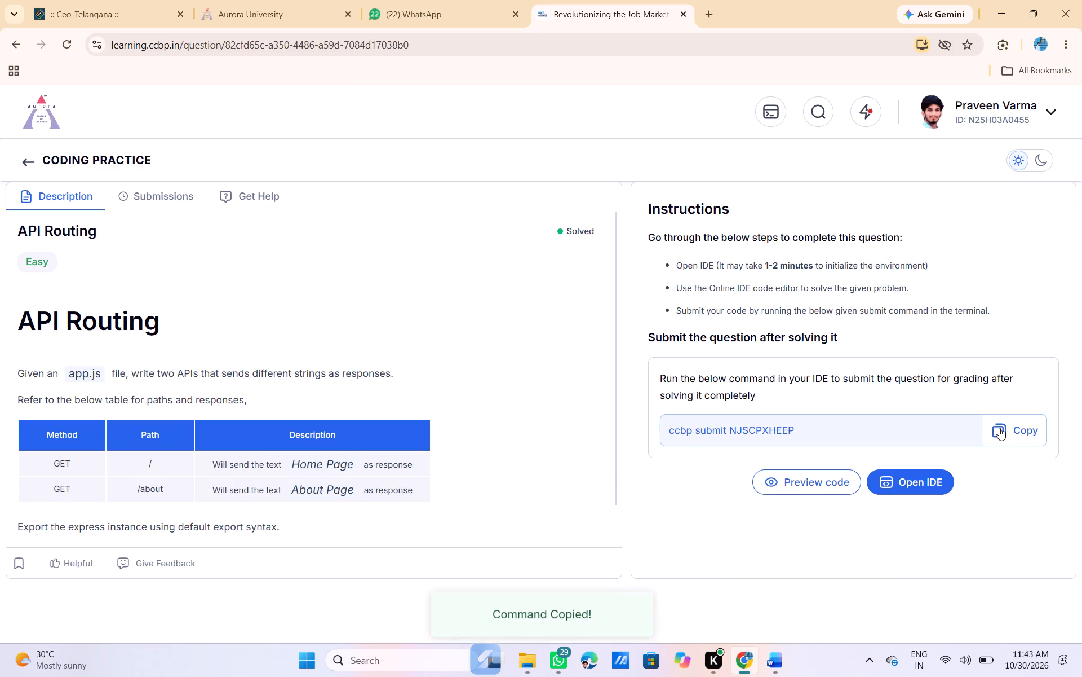
{"action": "left_click", "coordinate": [921, 471]}
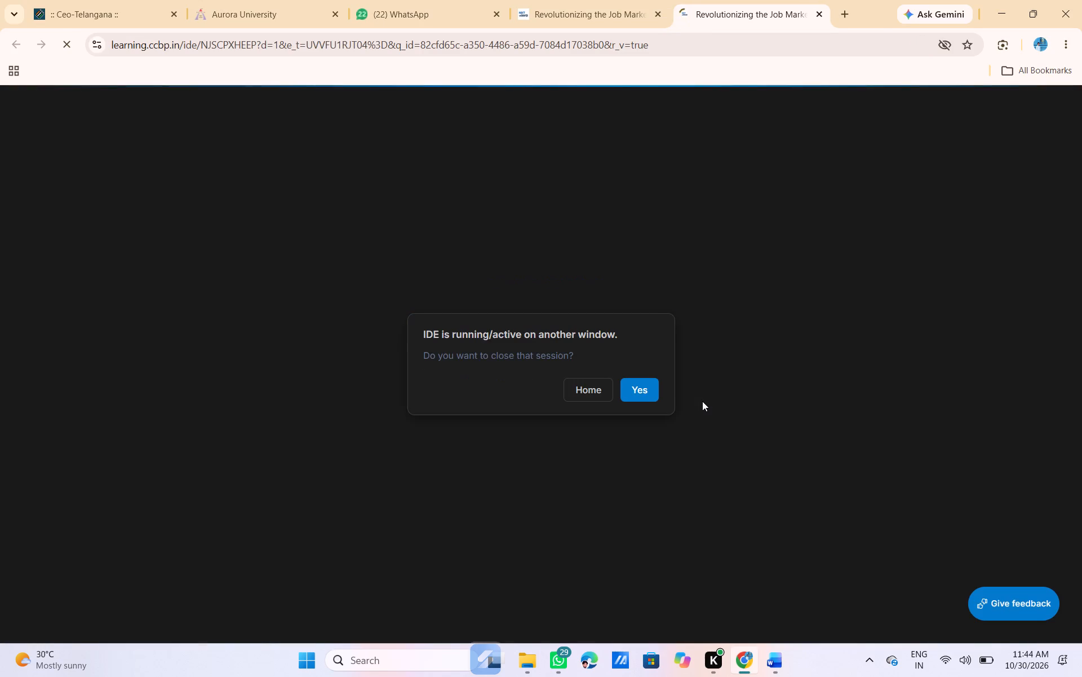
{"action": "left_click", "coordinate": [625, 384]}
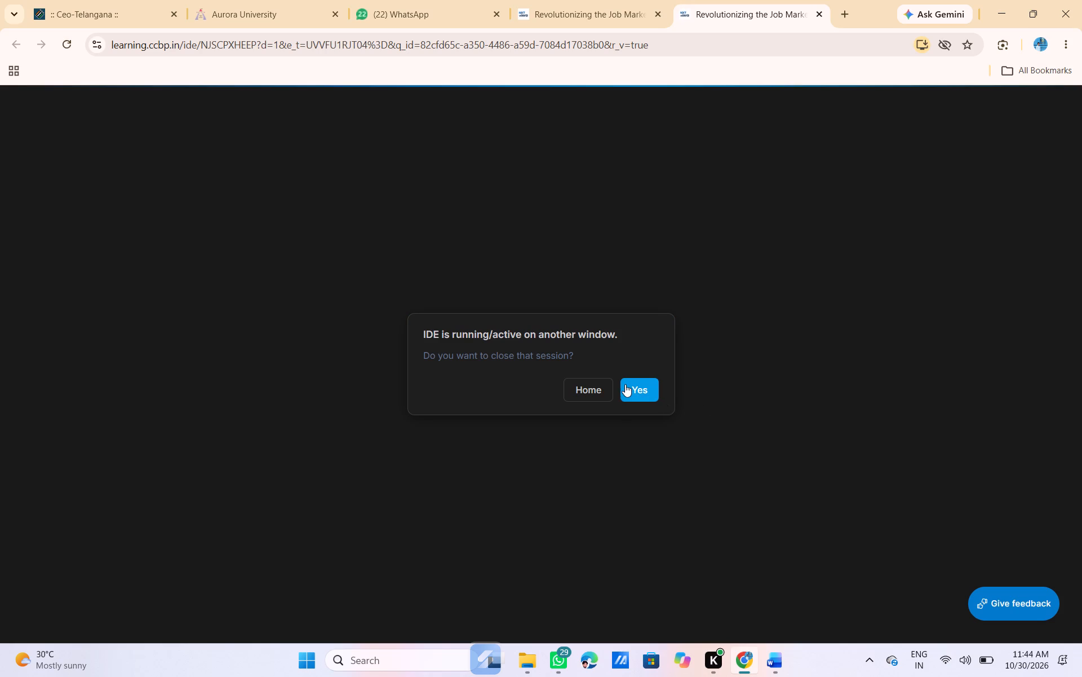
{"action": "left_click", "coordinate": [625, 384]}
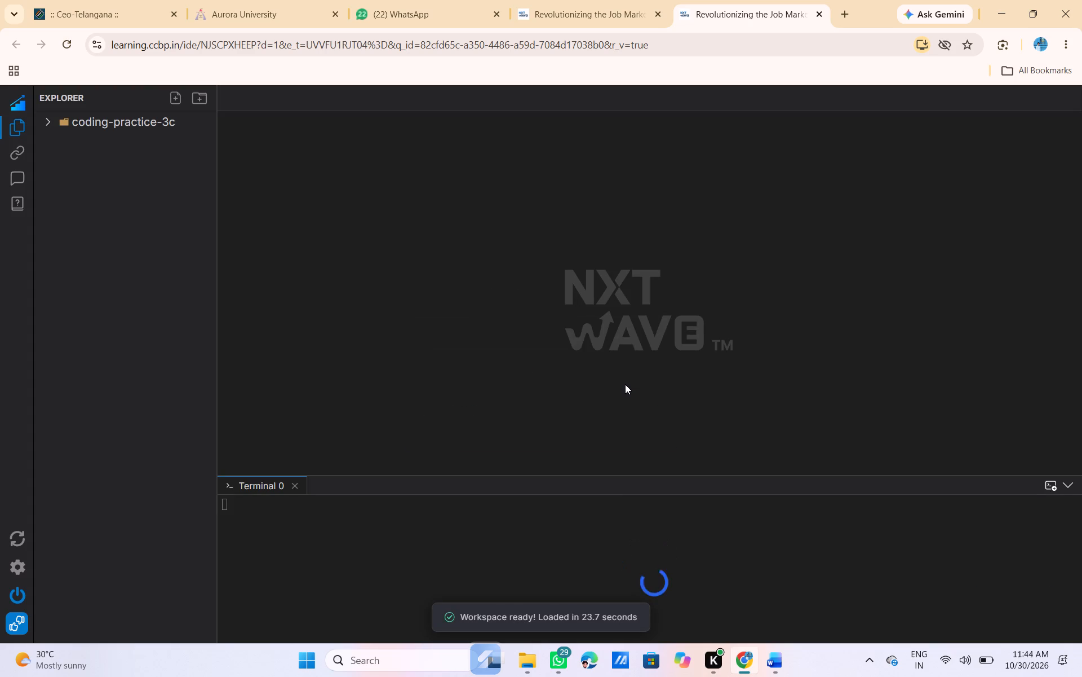
{"action": "left_click", "coordinate": [596, 516]}
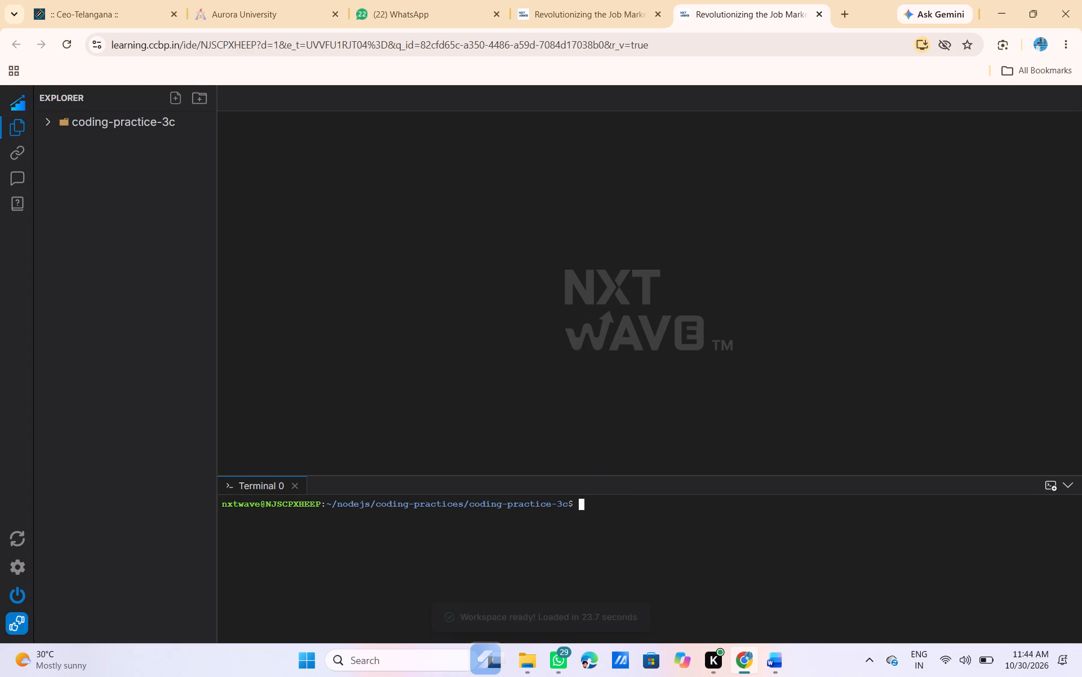
{"action": "key", "text": "ctrl+shift+v"}
{"action": "key", "text": "Return"}
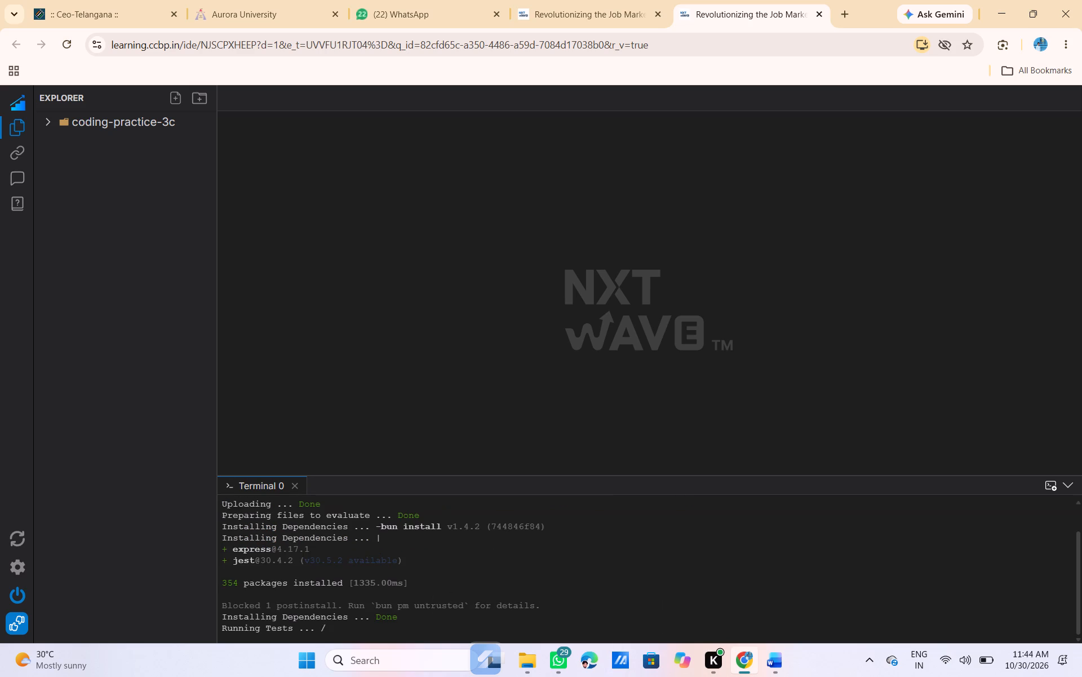
{"action": "scroll", "coordinate": [552, 606], "scroll_direction": "down", "scroll_amount": 1}
In the Word report, look through the remaining API Routing images: preview code, IDE and submission details.
{"action": "key", "text": "alt+Tab"}
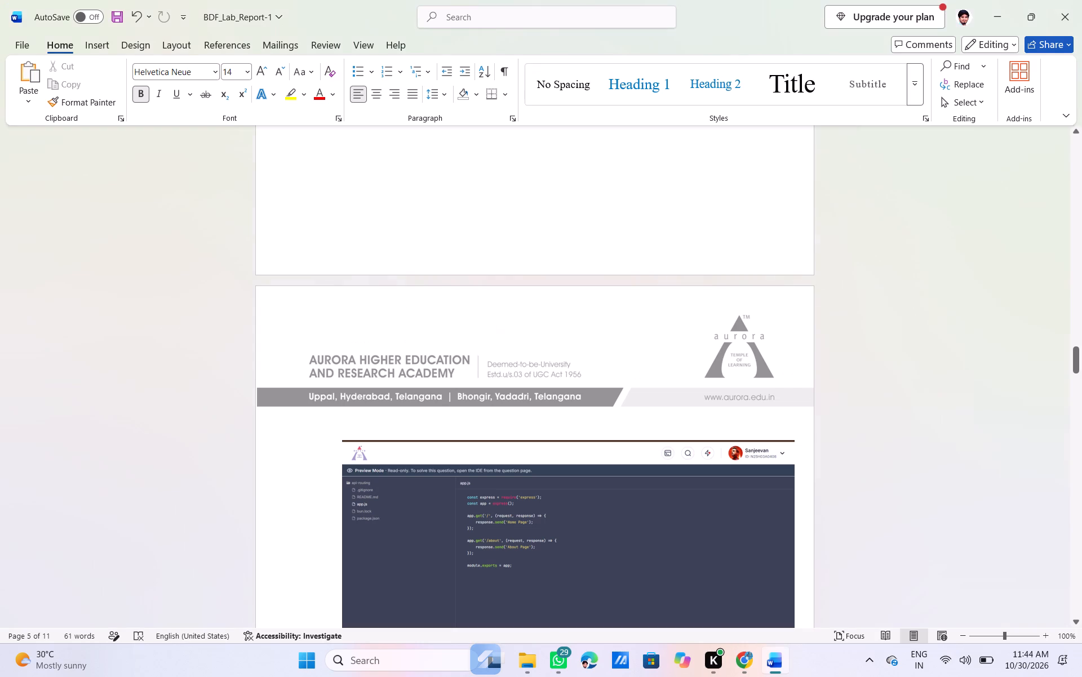
{"action": "scroll", "coordinate": [555, 545], "scroll_direction": "down", "scroll_amount": 5}
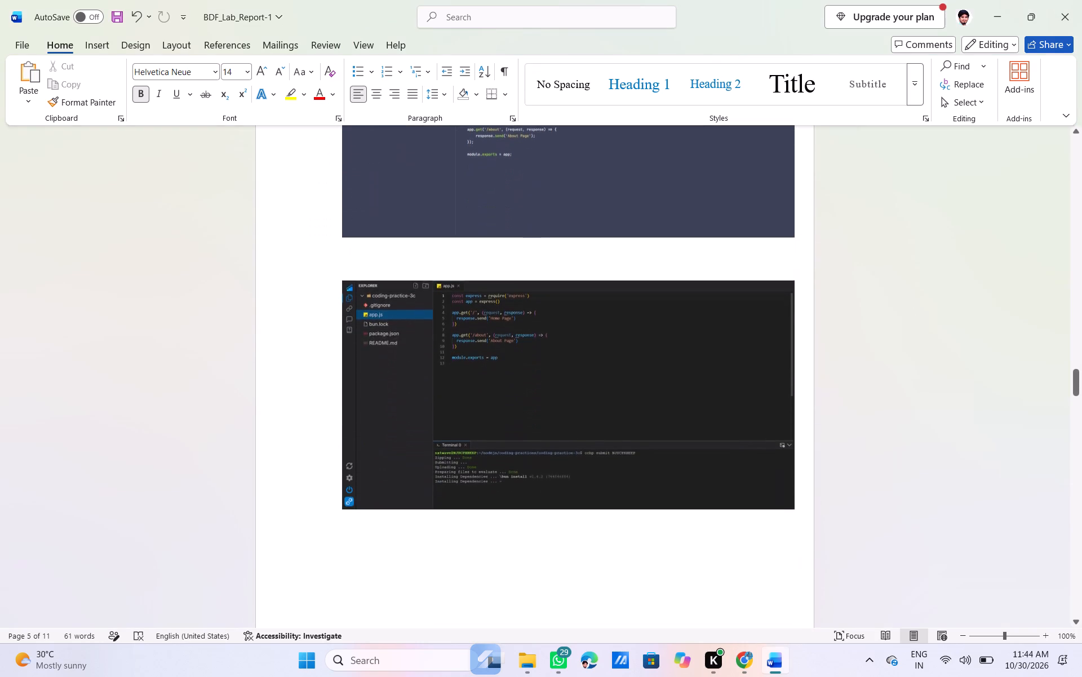
{"action": "scroll", "coordinate": [555, 545], "scroll_direction": "down", "scroll_amount": 3}
{"action": "scroll", "coordinate": [555, 545], "scroll_direction": "up", "scroll_amount": 3}
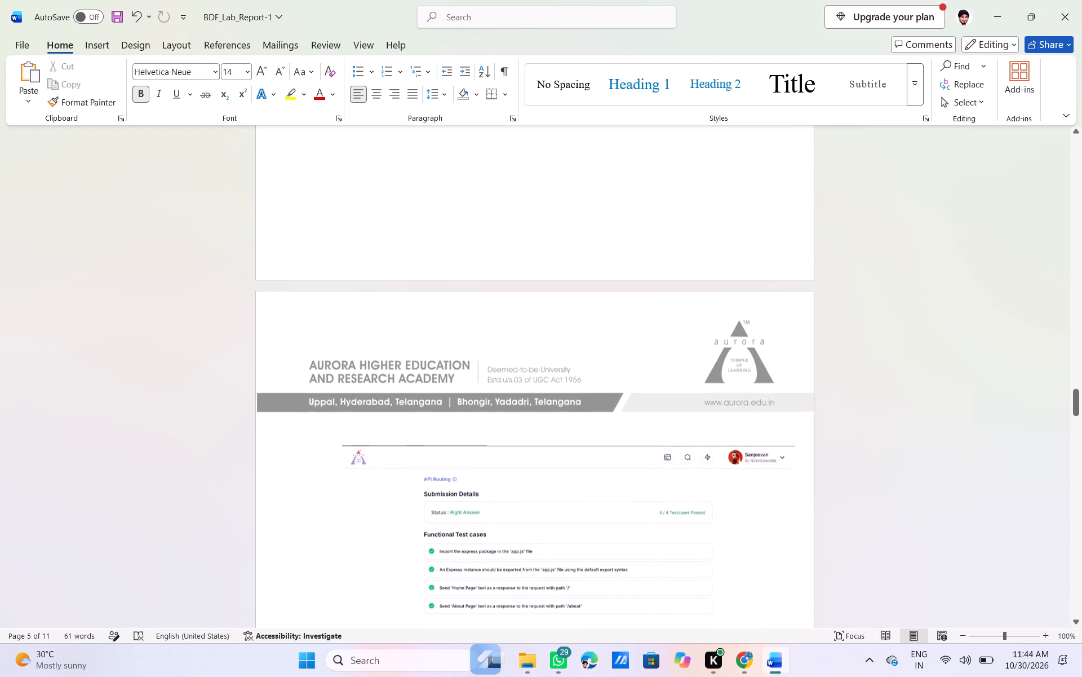
{"action": "scroll", "coordinate": [555, 545], "scroll_direction": "up", "scroll_amount": 5}
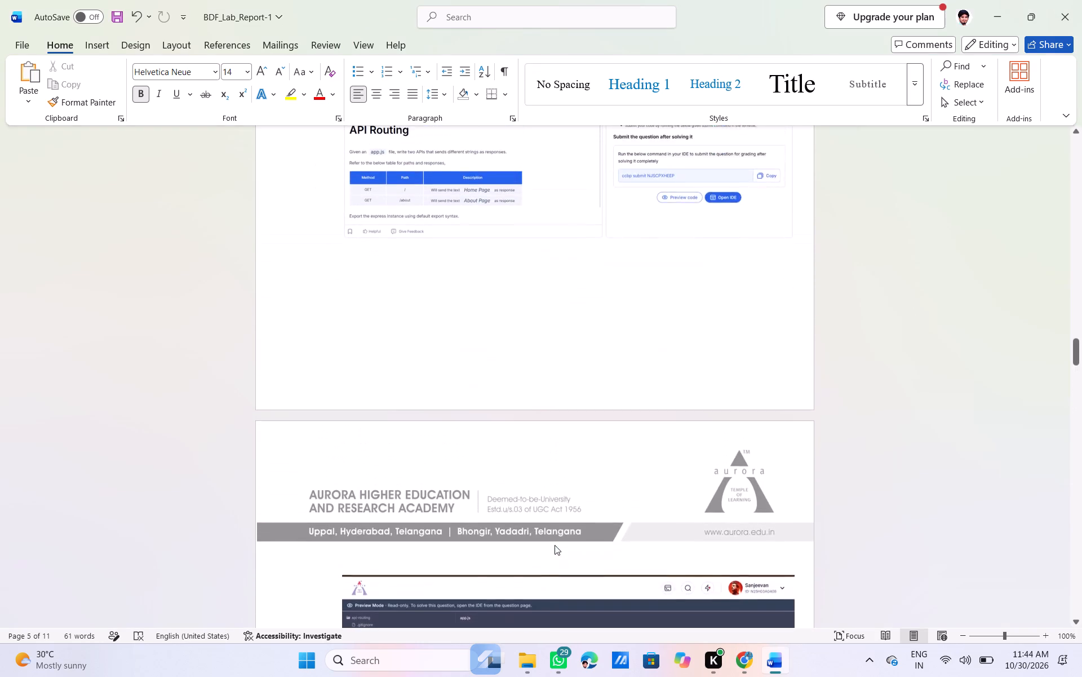
{"action": "scroll", "coordinate": [555, 545], "scroll_direction": "up", "scroll_amount": 2}
{"action": "scroll", "coordinate": [555, 545], "scroll_direction": "down", "scroll_amount": 1}
Back in Chrome, open the API Routing submission details and copy a full-width screenshot from the site header to below the test cases.
{"action": "key", "text": "alt+Tab"}
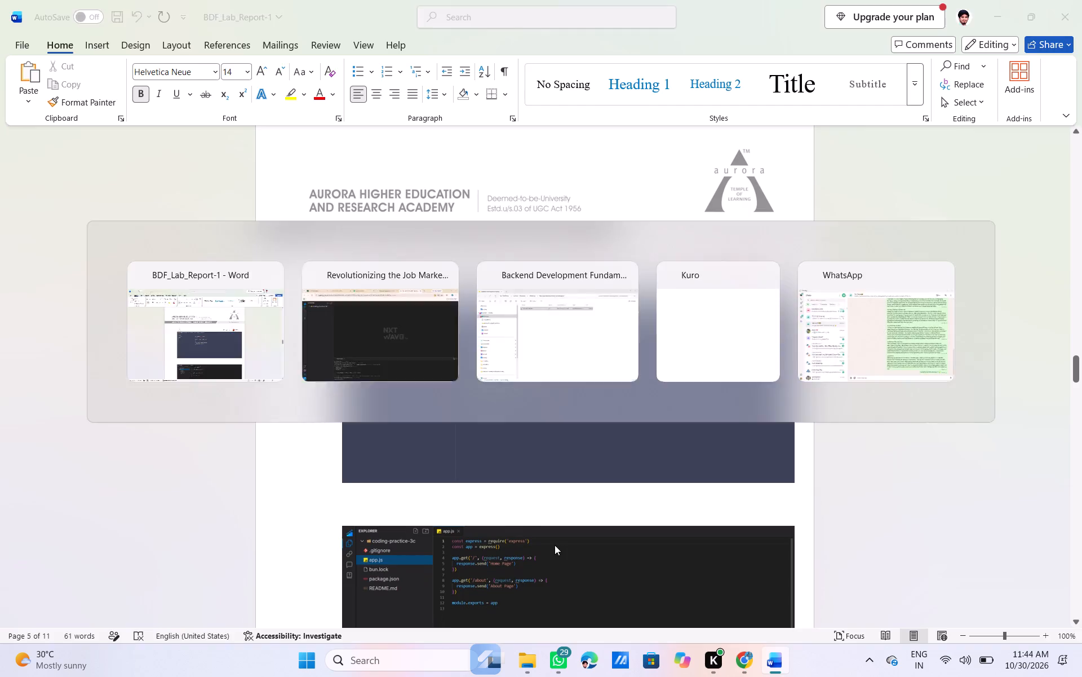
{"action": "left_click", "coordinate": [465, 608]}
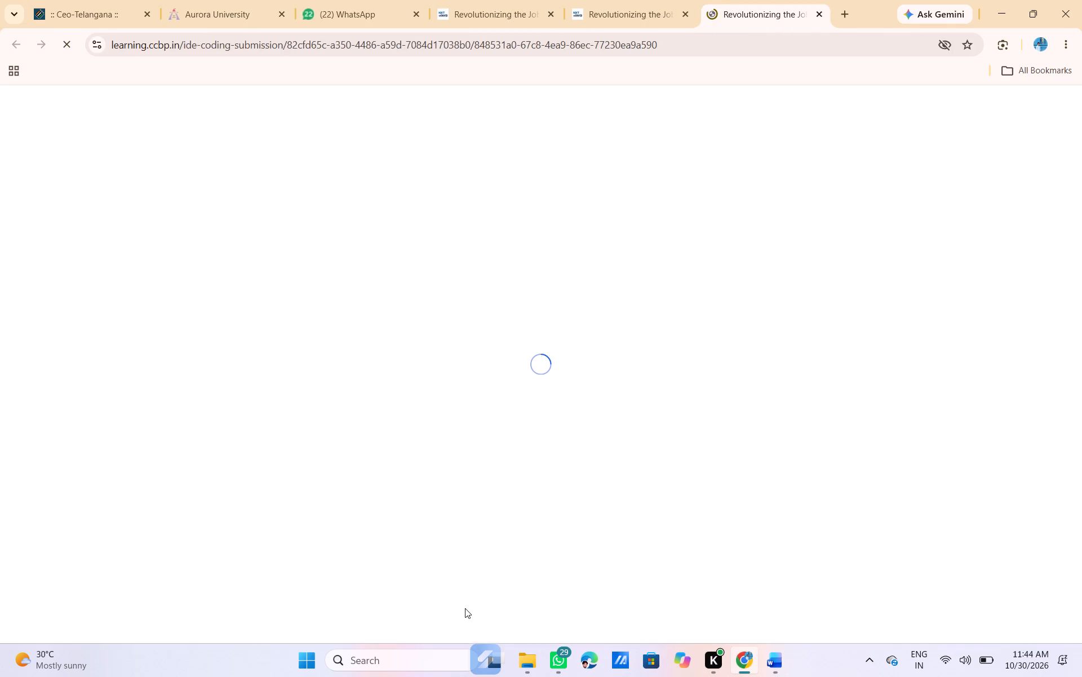
{"action": "key", "text": "Print"}
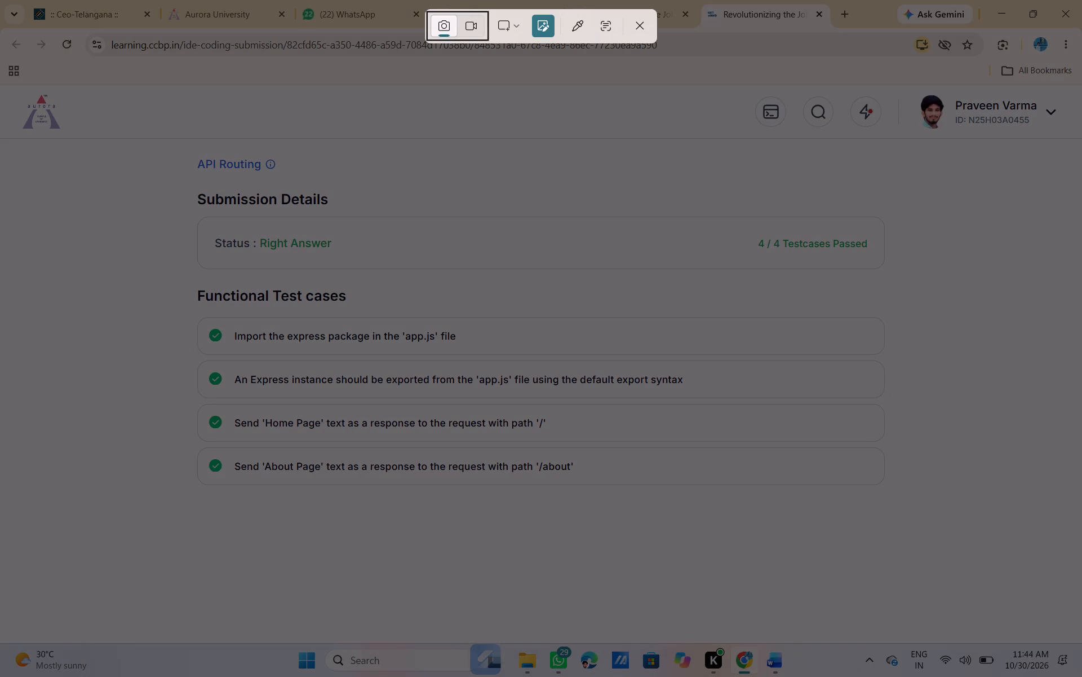
{"action": "left_click_drag", "start_coordinate": [4, 84], "coordinate": [250, 210]}
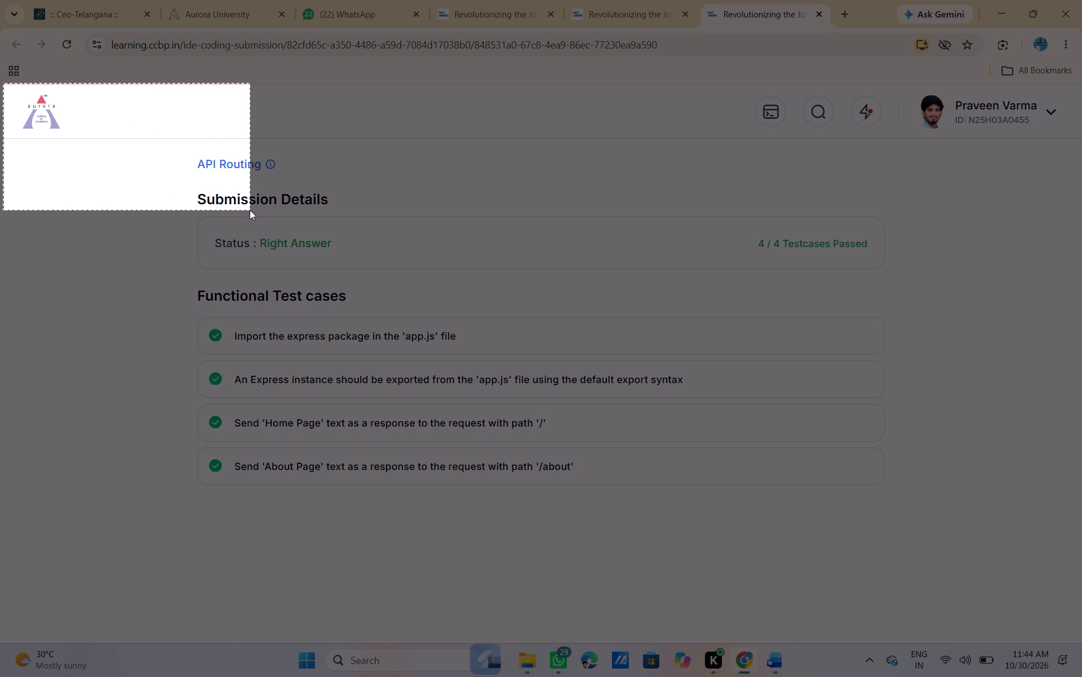
{"action": "left_click_drag", "start_coordinate": [250, 210], "coordinate": [269, 223]}
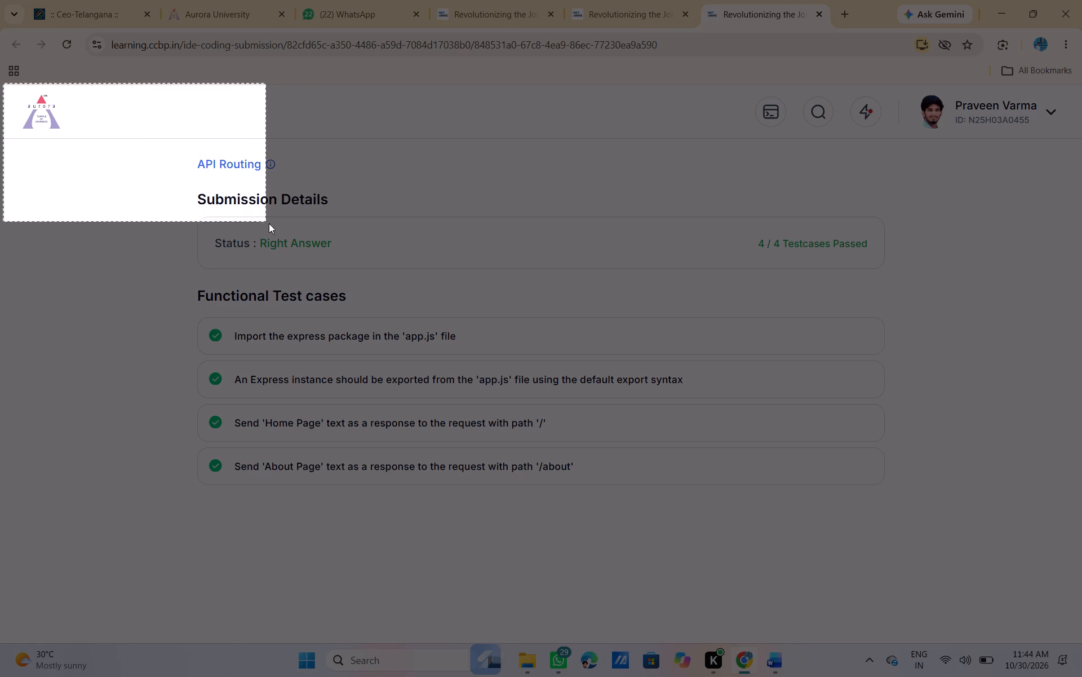
{"action": "left_click_drag", "start_coordinate": [269, 223], "coordinate": [957, 548]}
{"action": "scroll", "coordinate": [895, 549], "scroll_direction": "right", "scroll_amount": 1}
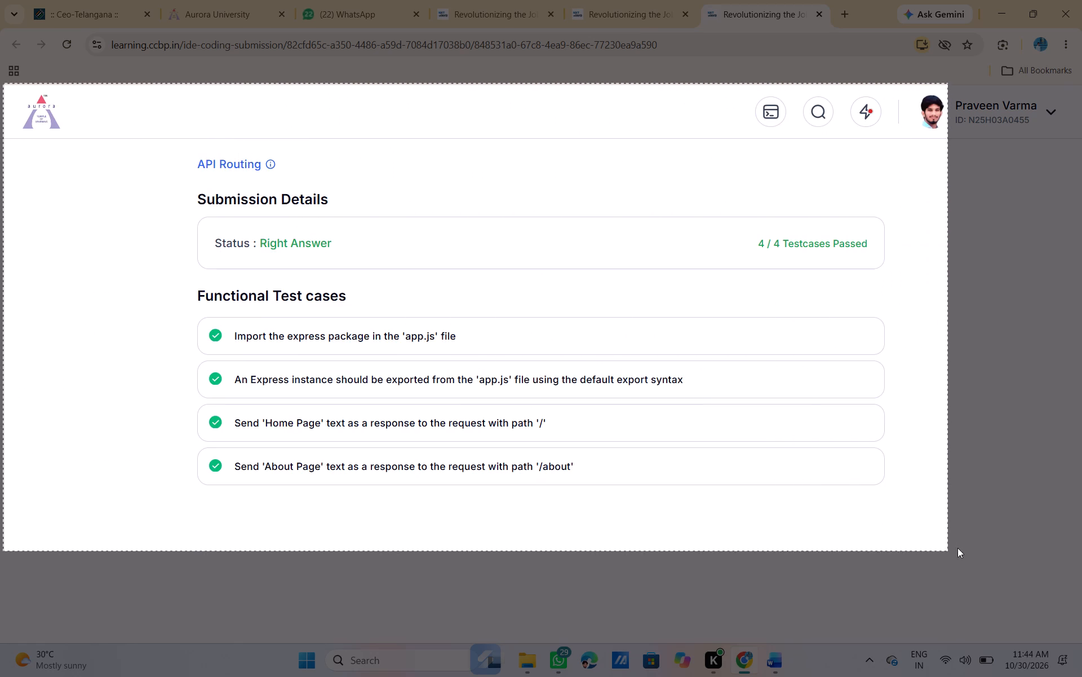
{"action": "scroll", "coordinate": [957, 548], "scroll_direction": "right", "scroll_amount": 1}
{"action": "left_click_drag", "start_coordinate": [957, 548], "coordinate": [1078, 566]}
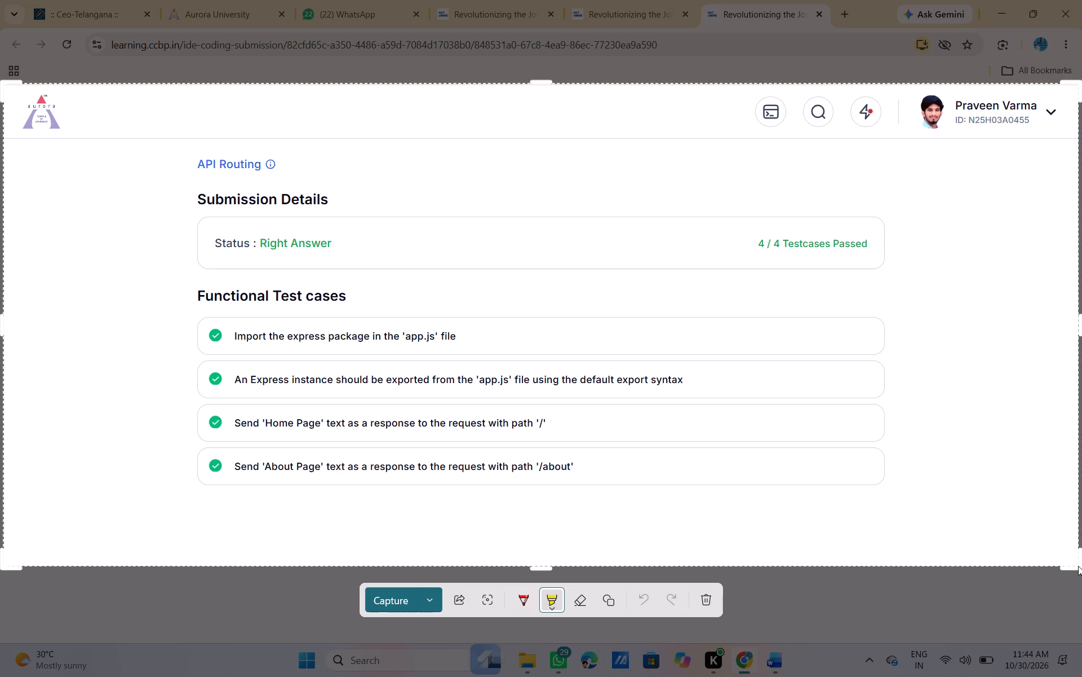
{"action": "key", "text": "ctrl+c"}
In the Word report, replace the old API Routing preview-mode code image with the copied submission details screenshot.
{"action": "key", "text": "alt+Tab"}
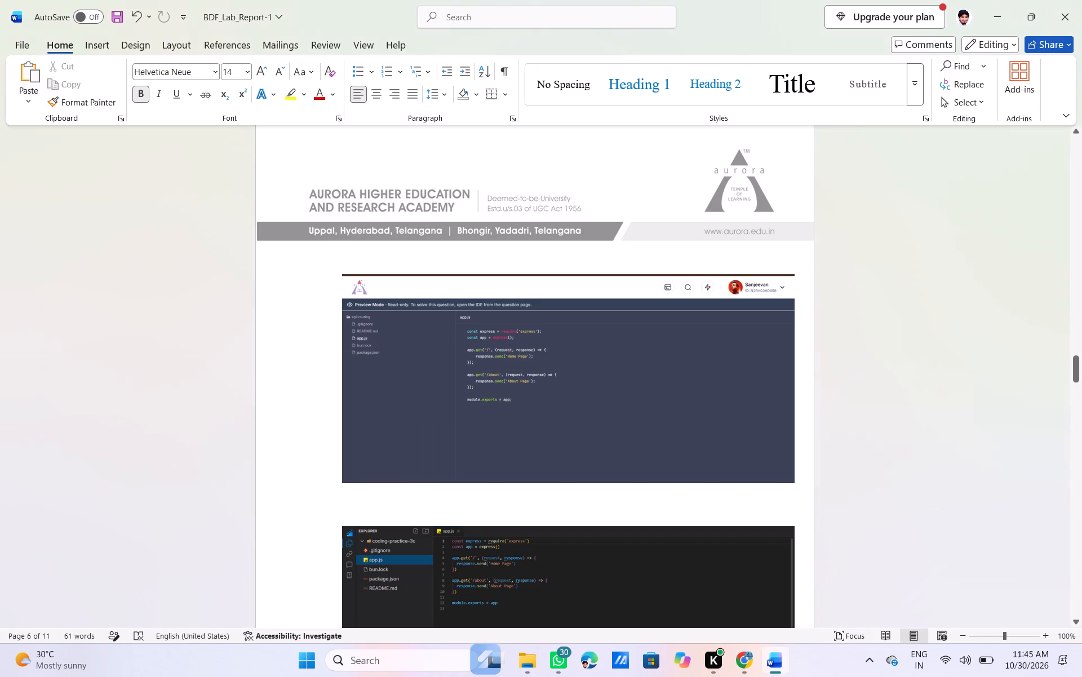
{"action": "left_click", "coordinate": [631, 431]}
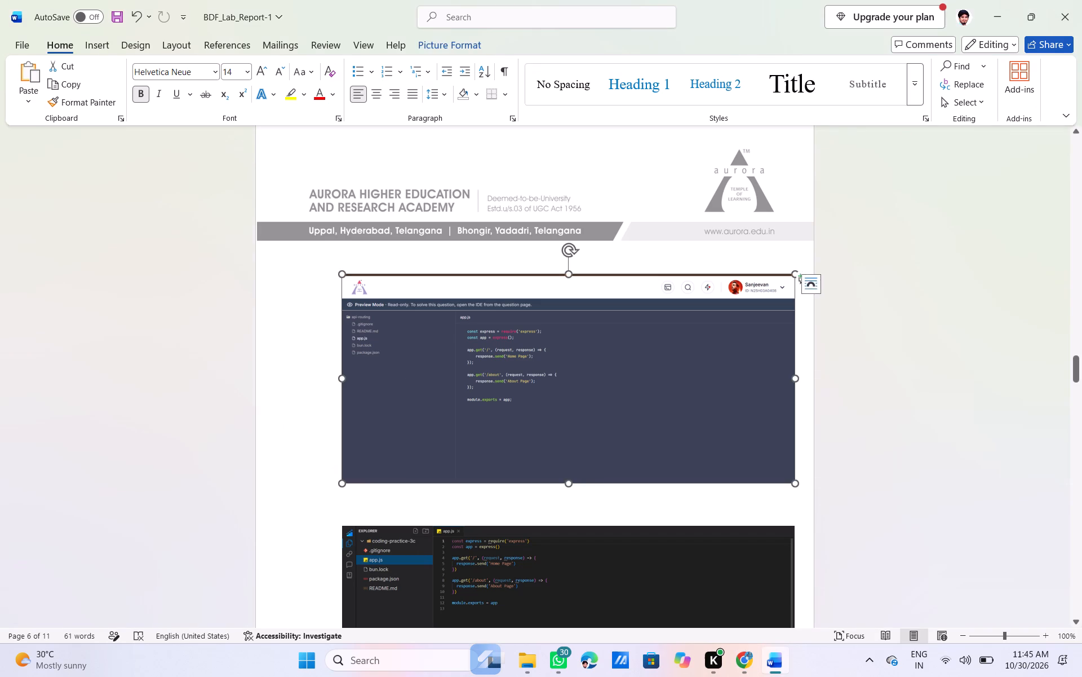
{"action": "scroll", "coordinate": [631, 431], "scroll_direction": "up", "scroll_amount": 5}
{"action": "scroll", "coordinate": [631, 431], "scroll_direction": "down", "scroll_amount": 1}
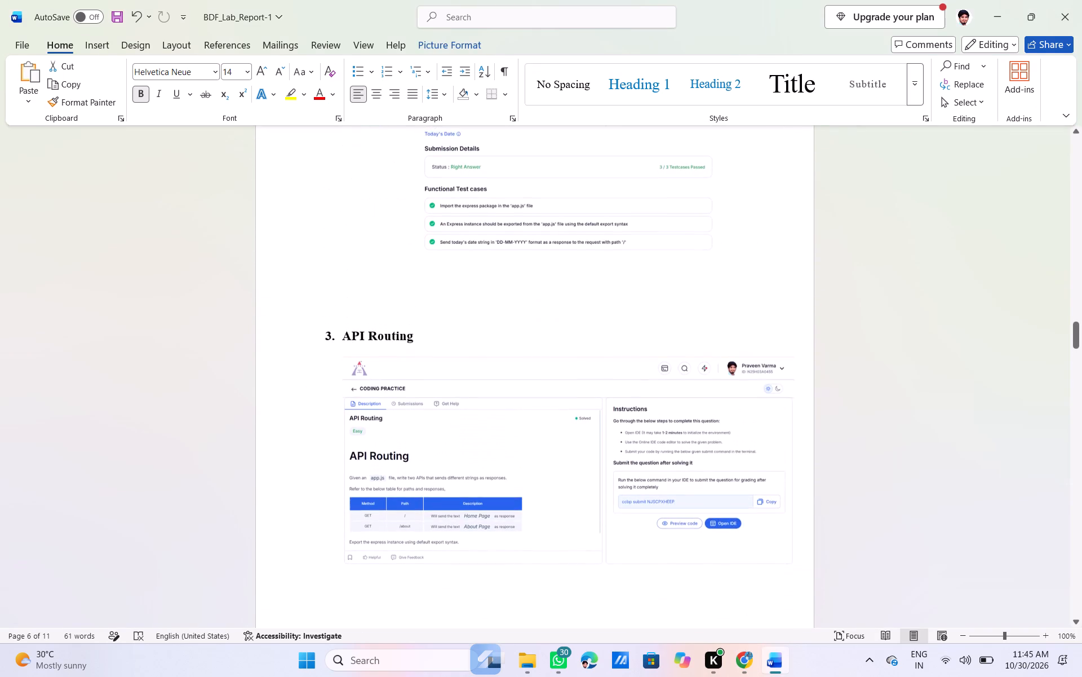
{"action": "scroll", "coordinate": [631, 431], "scroll_direction": "down", "scroll_amount": 1}
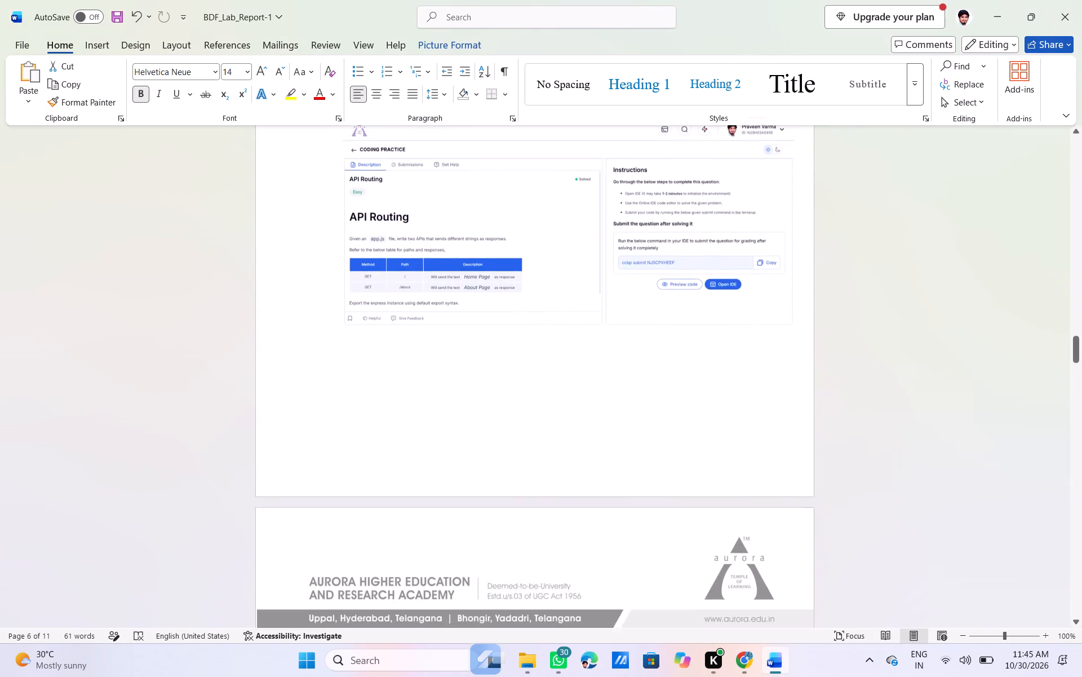
{"action": "scroll", "coordinate": [631, 431], "scroll_direction": "down", "scroll_amount": 1}
{"action": "key", "text": "Delete"}
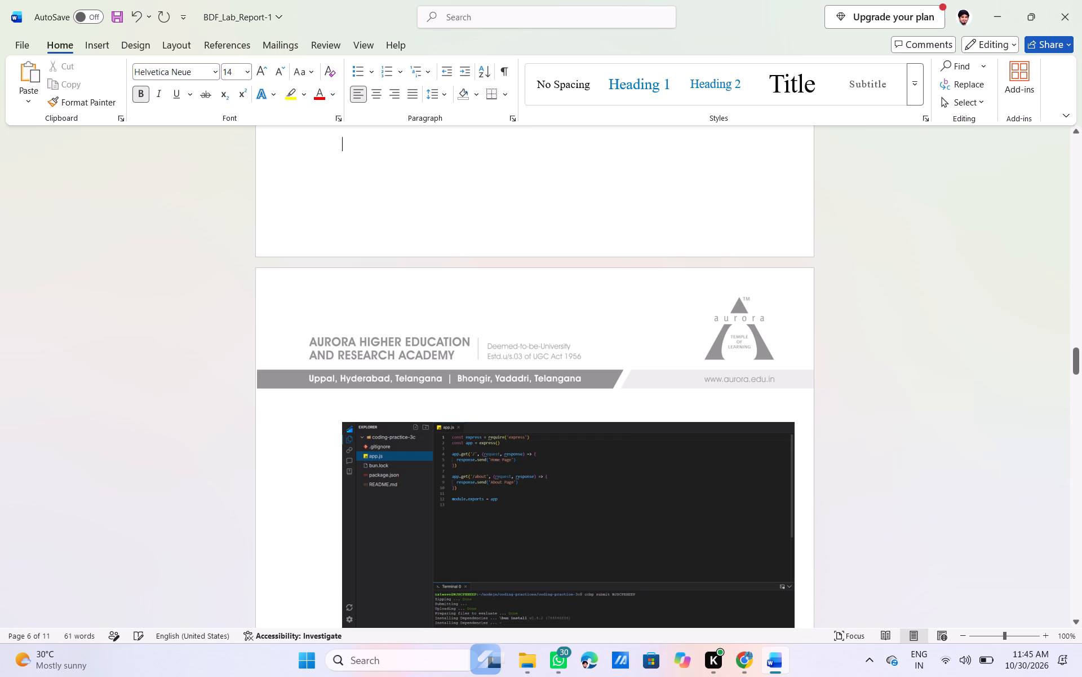
{"action": "key", "text": "ctrl+v"}
Examine the old API Routing IDE and submission details images that follow the pasted screenshot in the report.
{"action": "scroll", "coordinate": [631, 431], "scroll_direction": "down", "scroll_amount": 1}
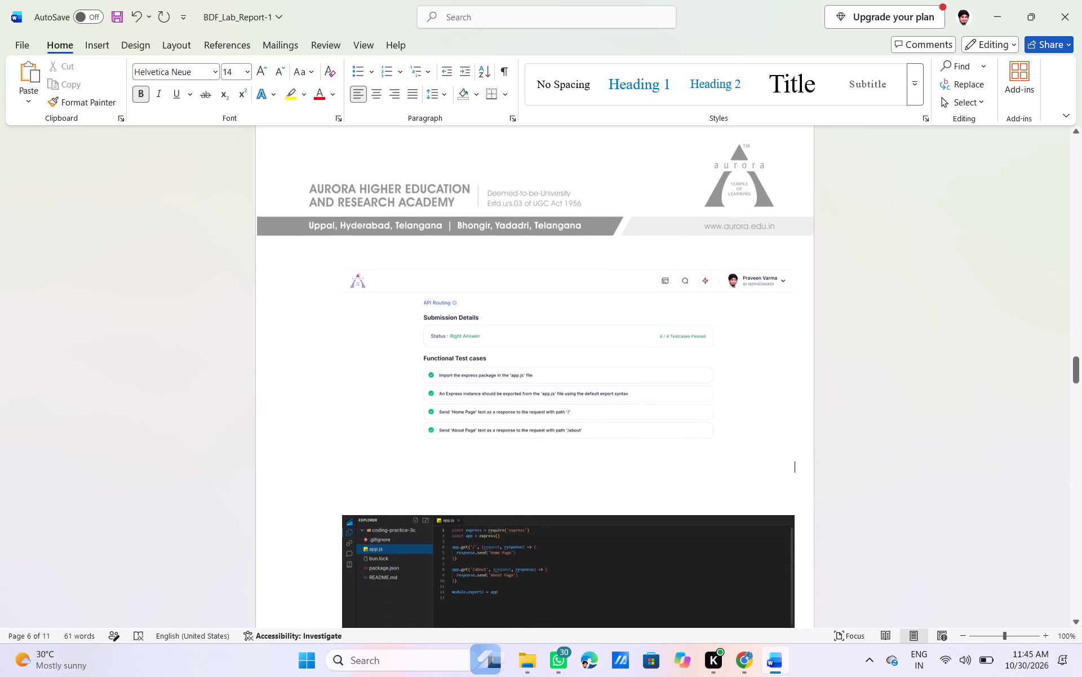
{"action": "scroll", "coordinate": [631, 431], "scroll_direction": "down", "scroll_amount": 2}
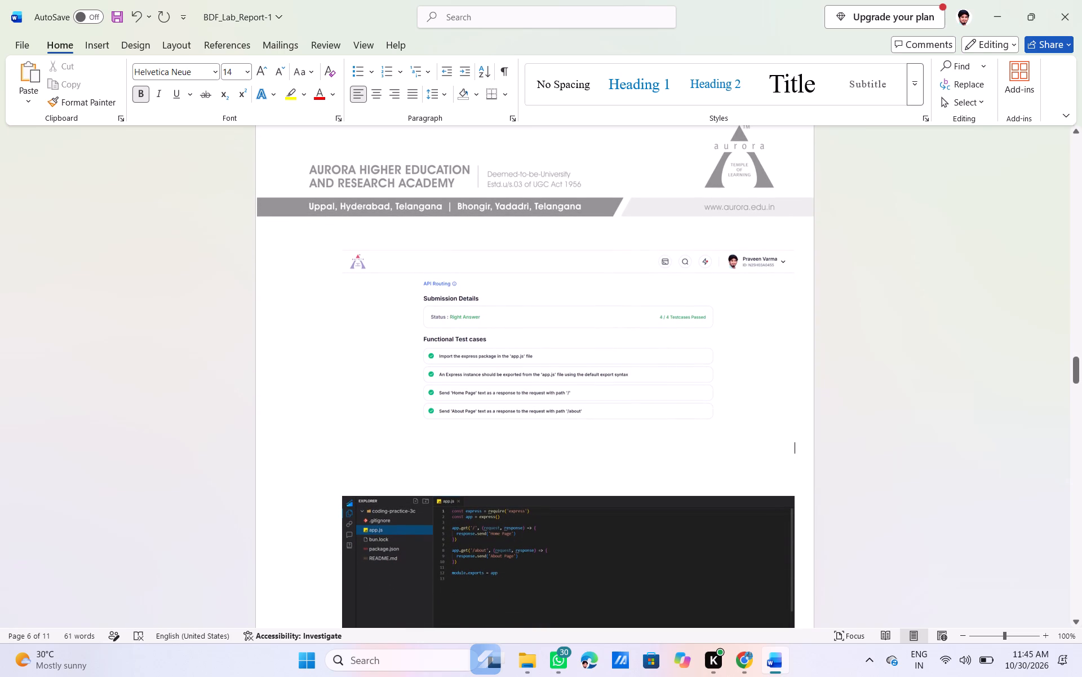
{"action": "scroll", "coordinate": [631, 431], "scroll_direction": "down", "scroll_amount": 3}
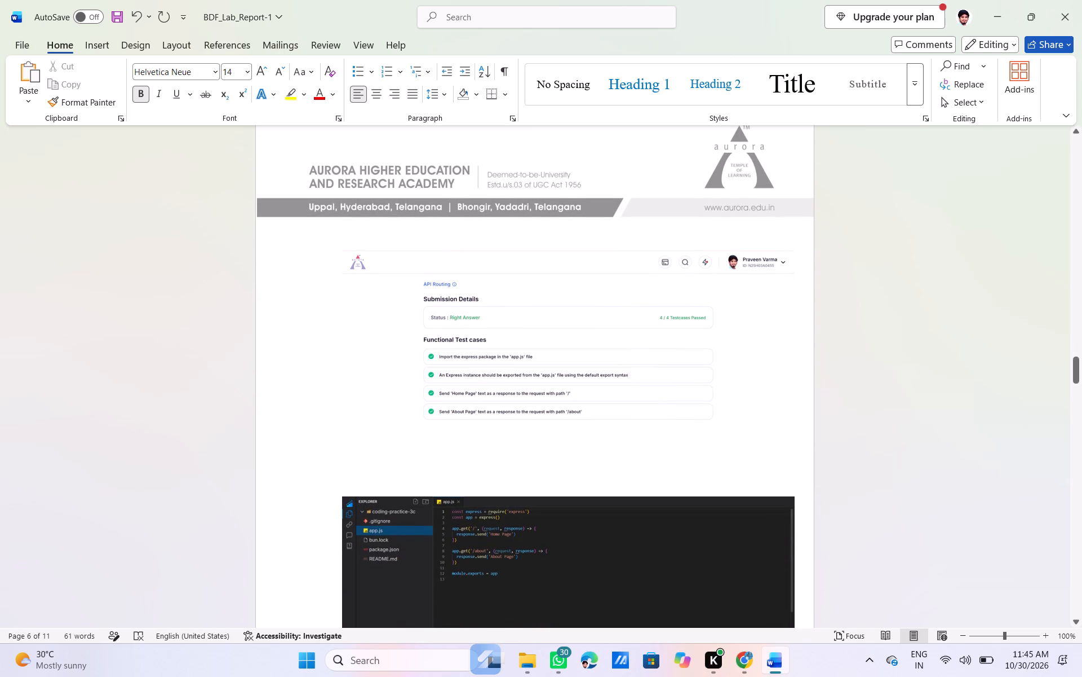
{"action": "scroll", "coordinate": [631, 431], "scroll_direction": "down", "scroll_amount": 4}
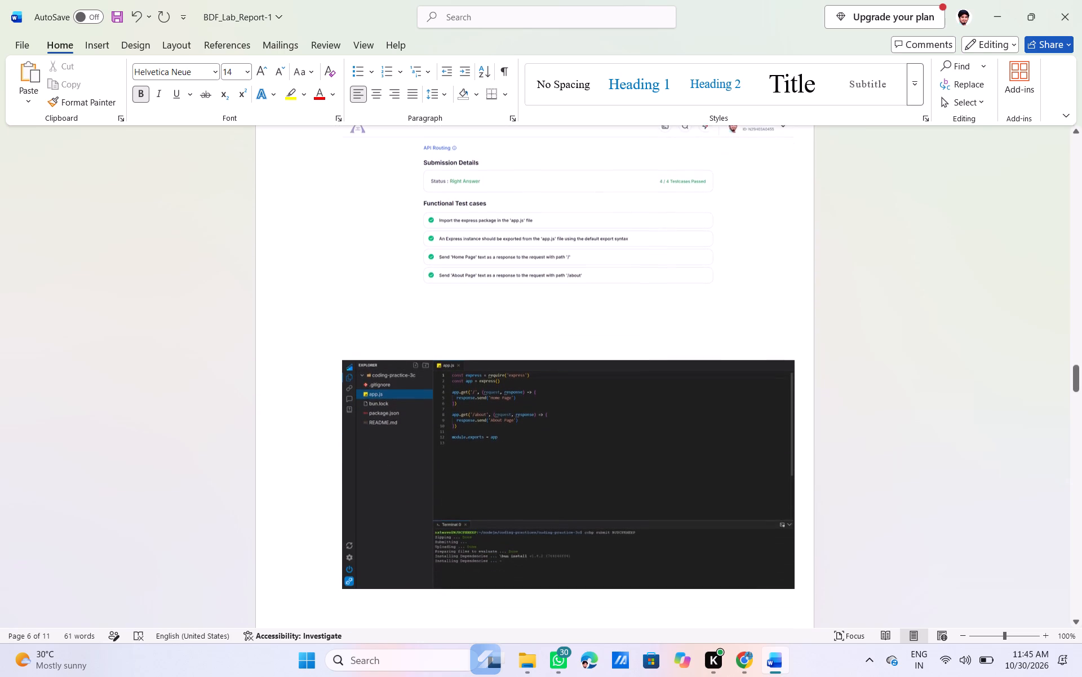
{"action": "scroll", "coordinate": [631, 431], "scroll_direction": "down", "scroll_amount": 3}
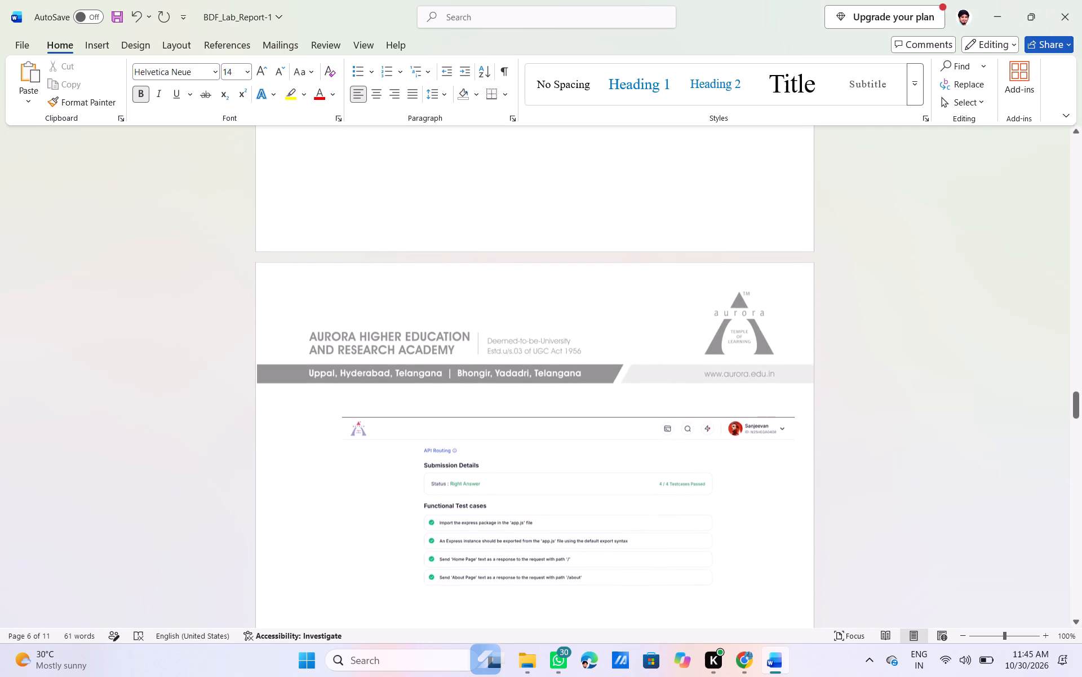
{"action": "key", "text": "alt+Tab"}
{"action": "key", "text": "alt+Tab"}
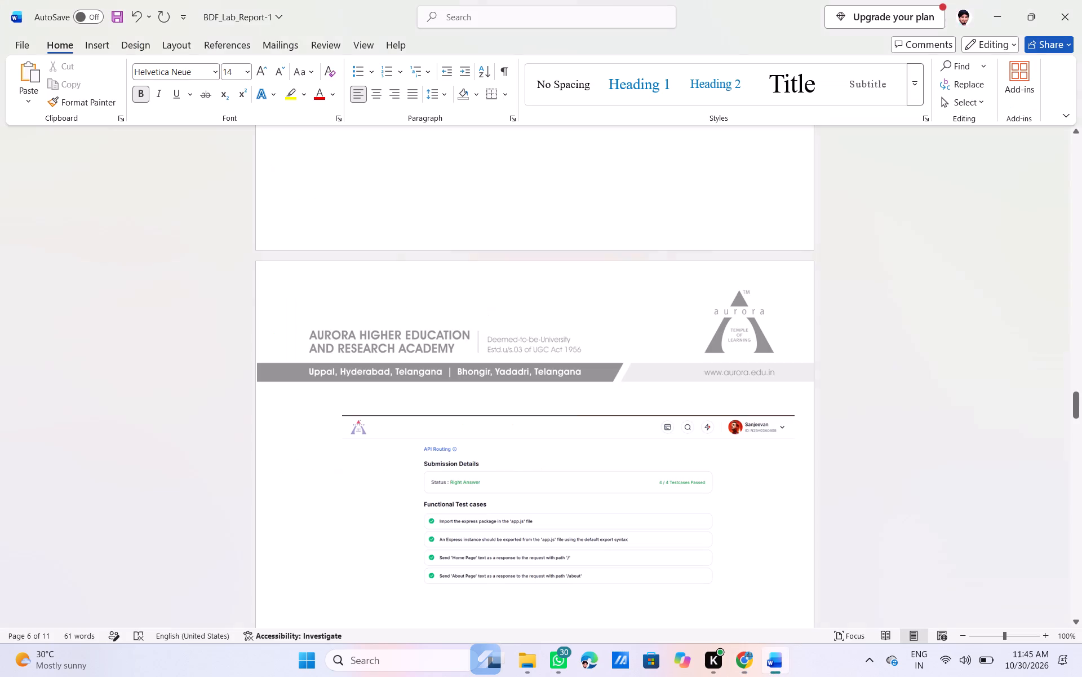
{"action": "scroll", "coordinate": [570, 411], "scroll_direction": "up", "scroll_amount": 6}
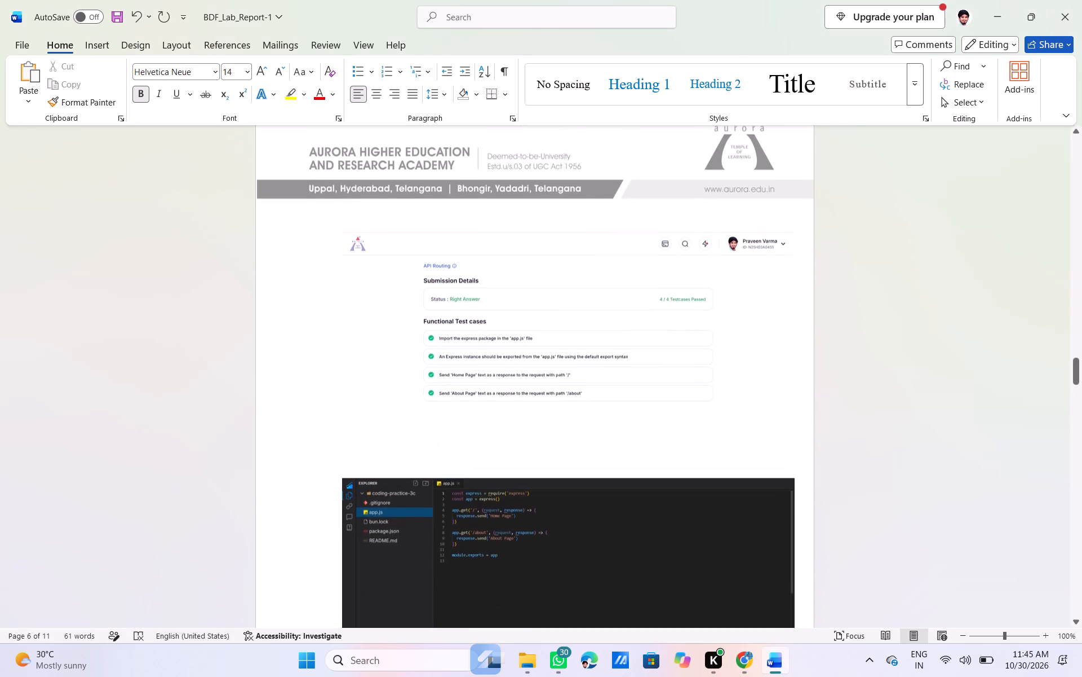
{"action": "scroll", "coordinate": [570, 411], "scroll_direction": "up", "scroll_amount": 1}
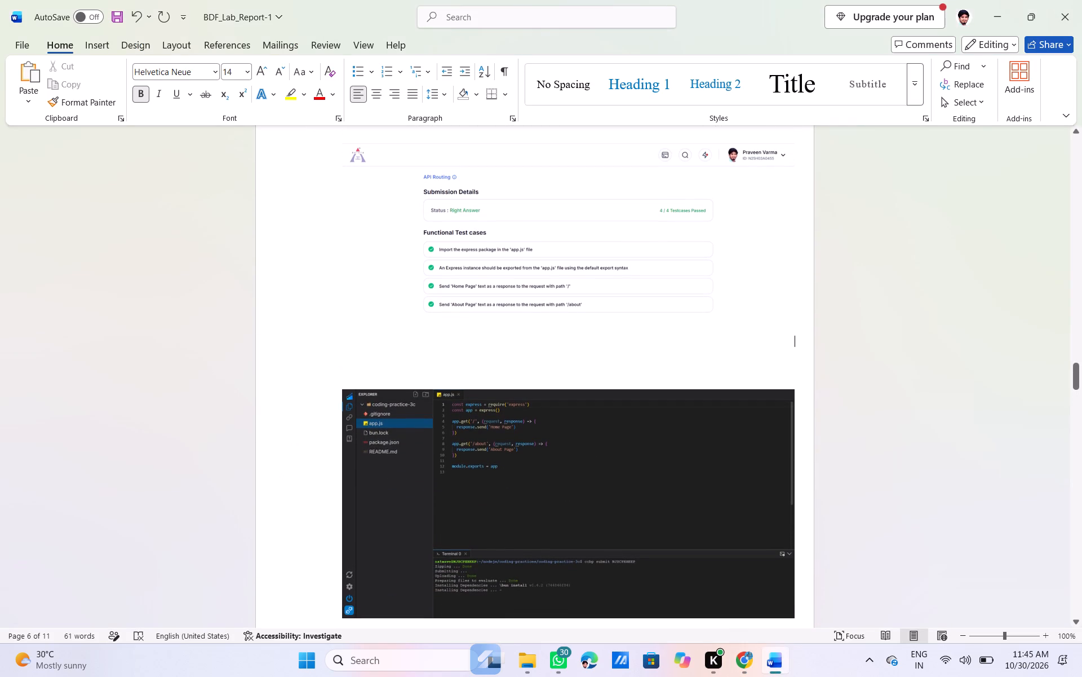
Undo the submission details paste and the image deletion, restoring the old API Routing preview-mode code image in the report.
{"action": "key", "text": "ctrl+z"}
{"action": "scroll", "coordinate": [551, 316], "scroll_direction": "up", "scroll_amount": 3}
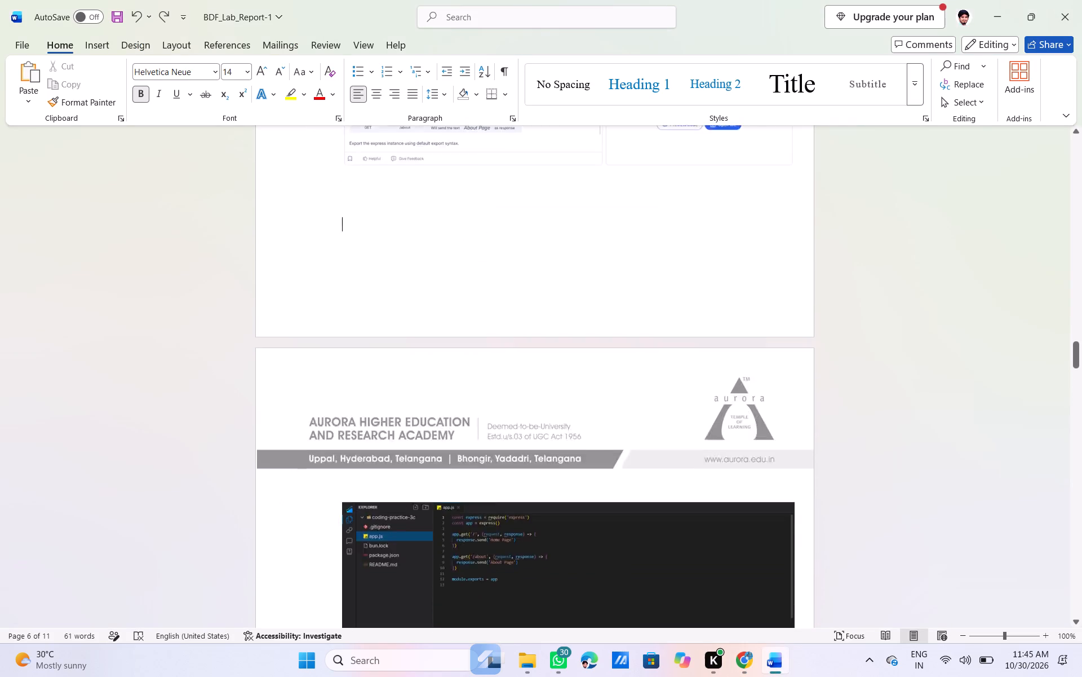
{"action": "scroll", "coordinate": [551, 316], "scroll_direction": "up", "scroll_amount": 2}
{"action": "scroll", "coordinate": [551, 316], "scroll_direction": "down", "scroll_amount": 2}
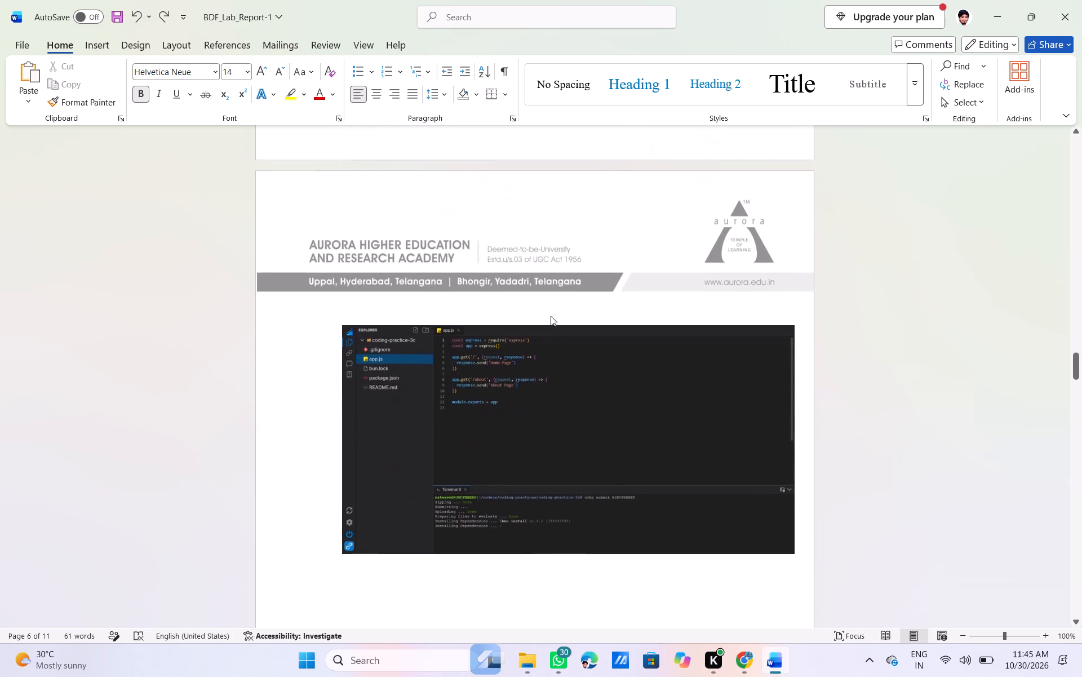
{"action": "key", "text": "ctrl+z"}
{"action": "scroll", "coordinate": [551, 316], "scroll_direction": "up", "scroll_amount": 1}
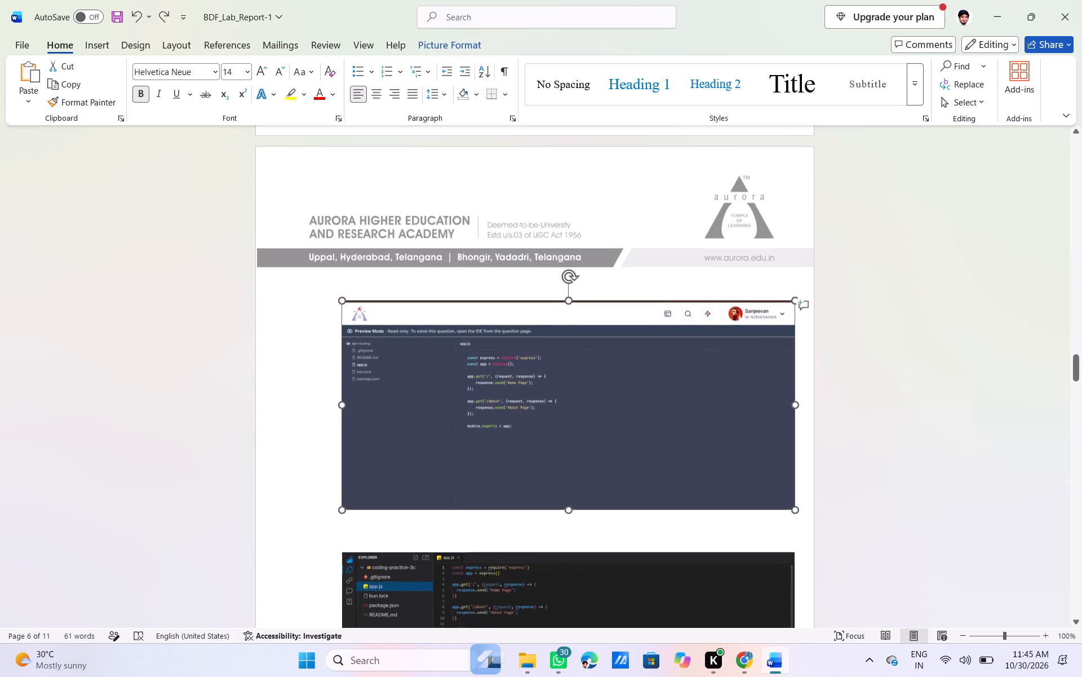
{"action": "scroll", "coordinate": [551, 316], "scroll_direction": "up", "scroll_amount": 1}
In Chrome, open the API Routing question's code preview and copy a full-width screenshot from the site header to below the app.js code.
{"action": "key", "text": "alt+Tab"}
{"action": "left_click", "coordinate": [617, 0]}
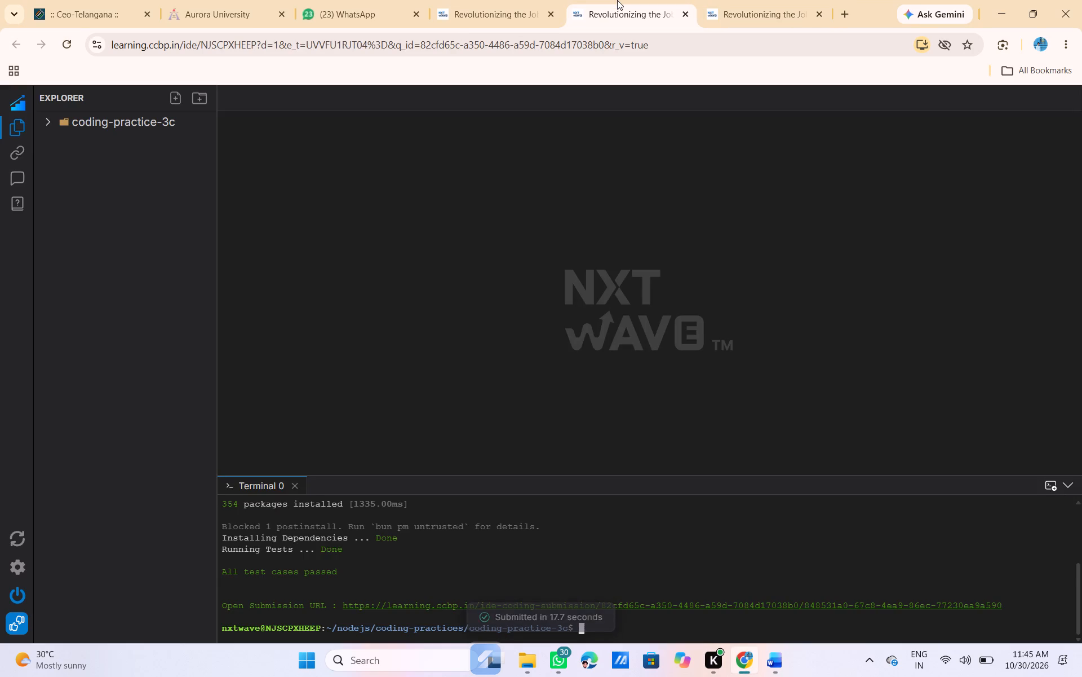
{"action": "left_click", "coordinate": [503, 1]}
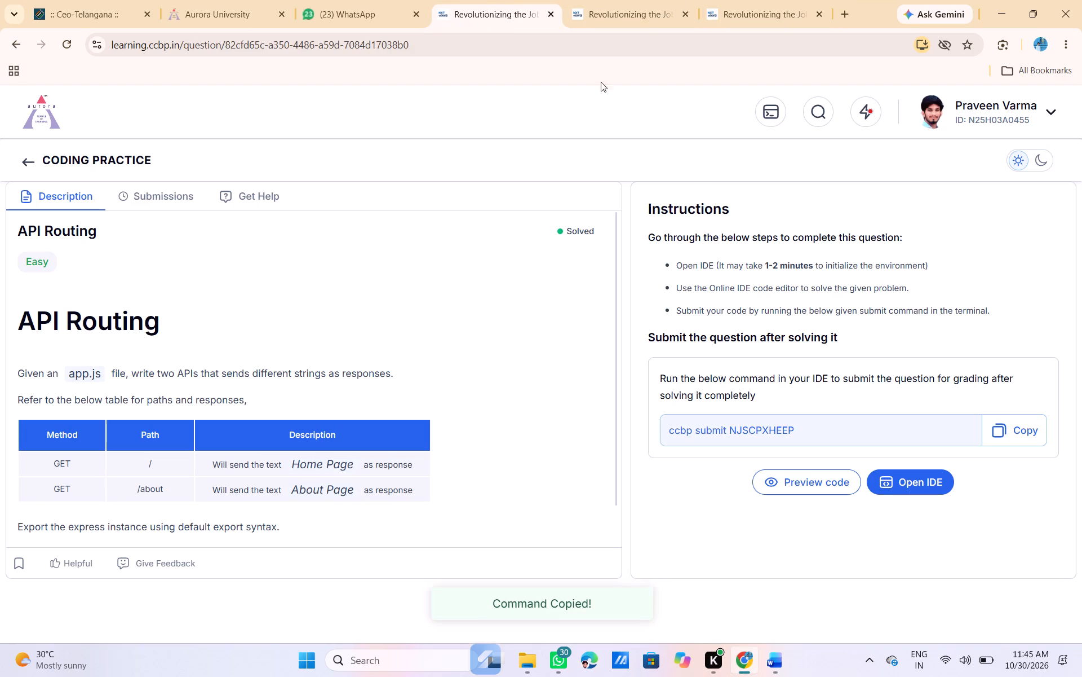
{"action": "left_click", "coordinate": [798, 481]}
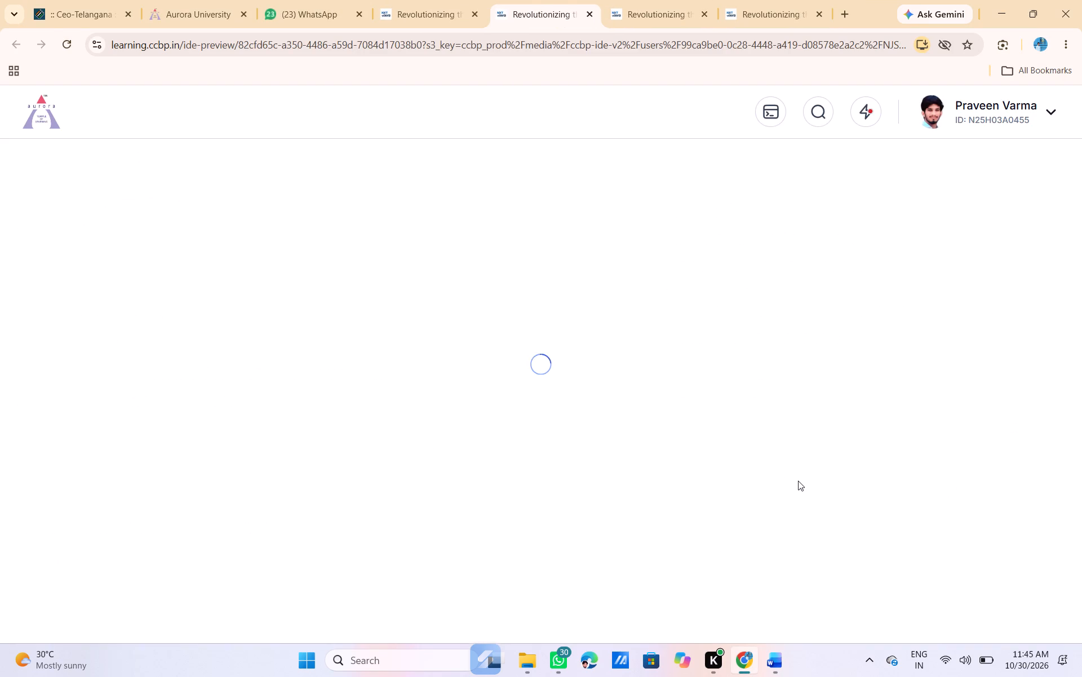
{"action": "key", "text": "Print"}
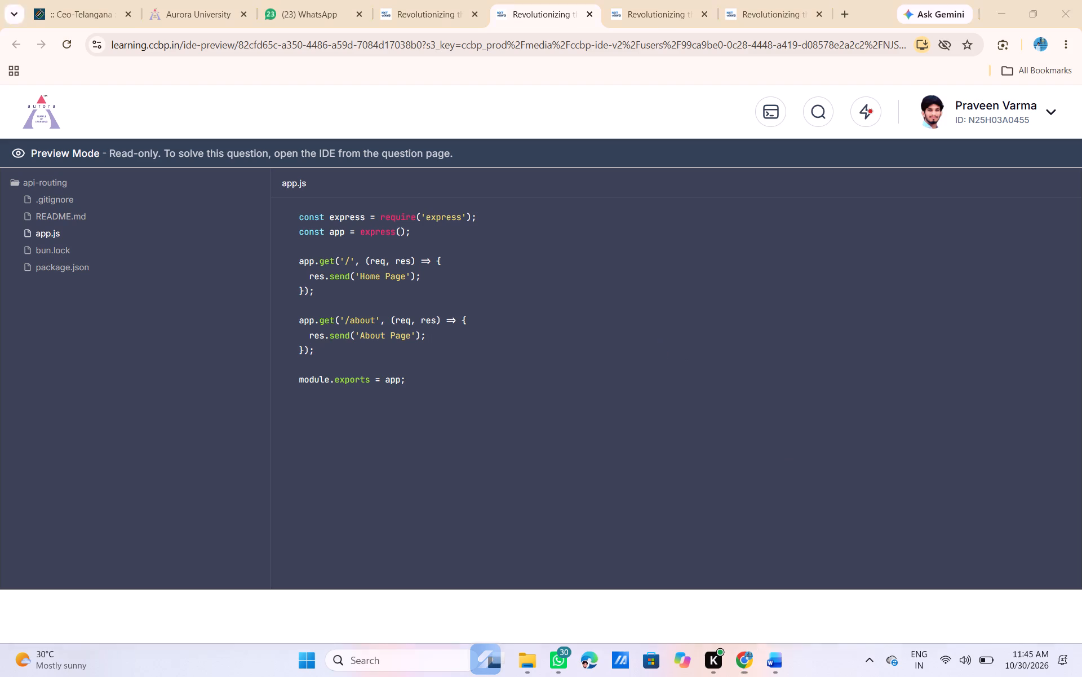
{"action": "left_click_drag", "start_coordinate": [0, 86], "coordinate": [689, 461]}
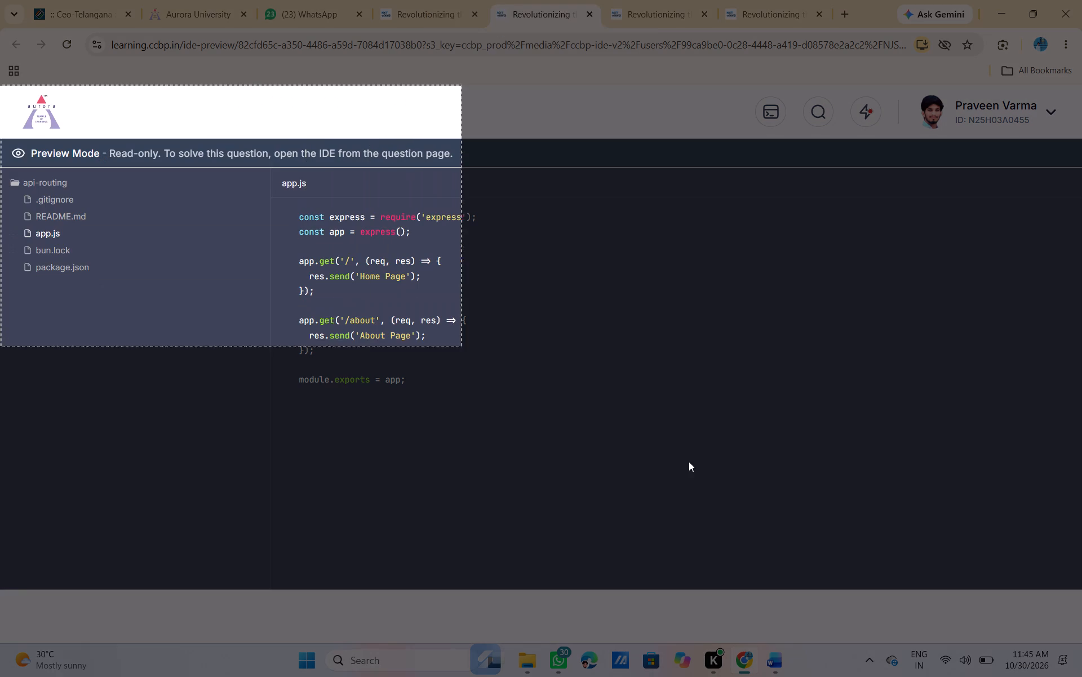
{"action": "left_click_drag", "start_coordinate": [689, 461], "coordinate": [1077, 585]}
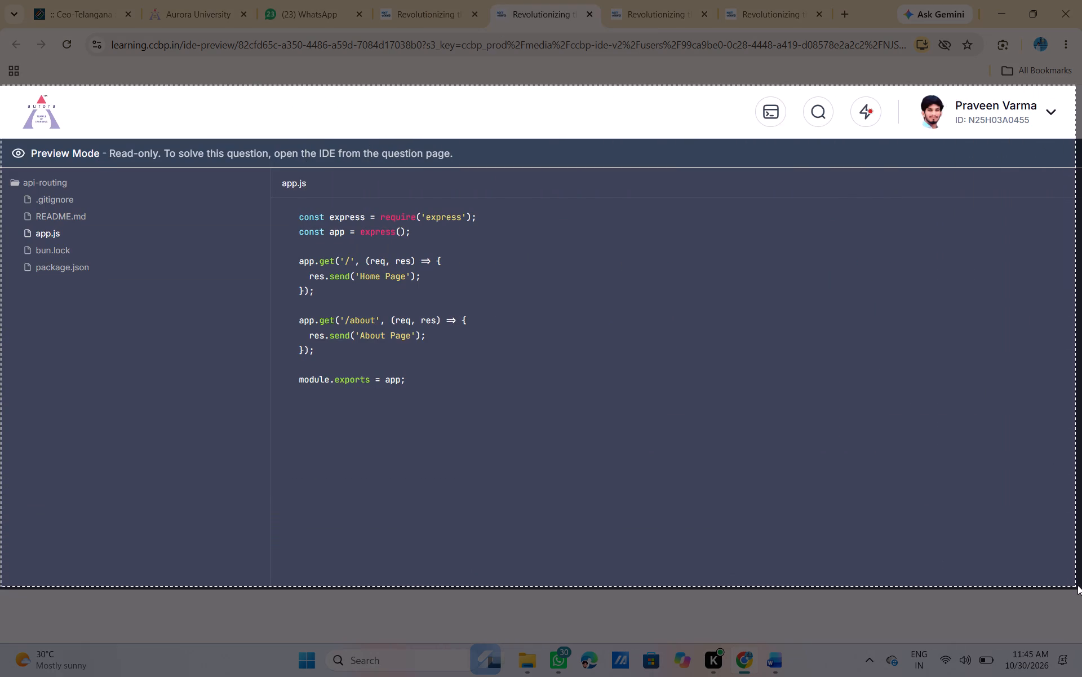
{"action": "left_click_drag", "start_coordinate": [1077, 585], "coordinate": [1081, 593]}
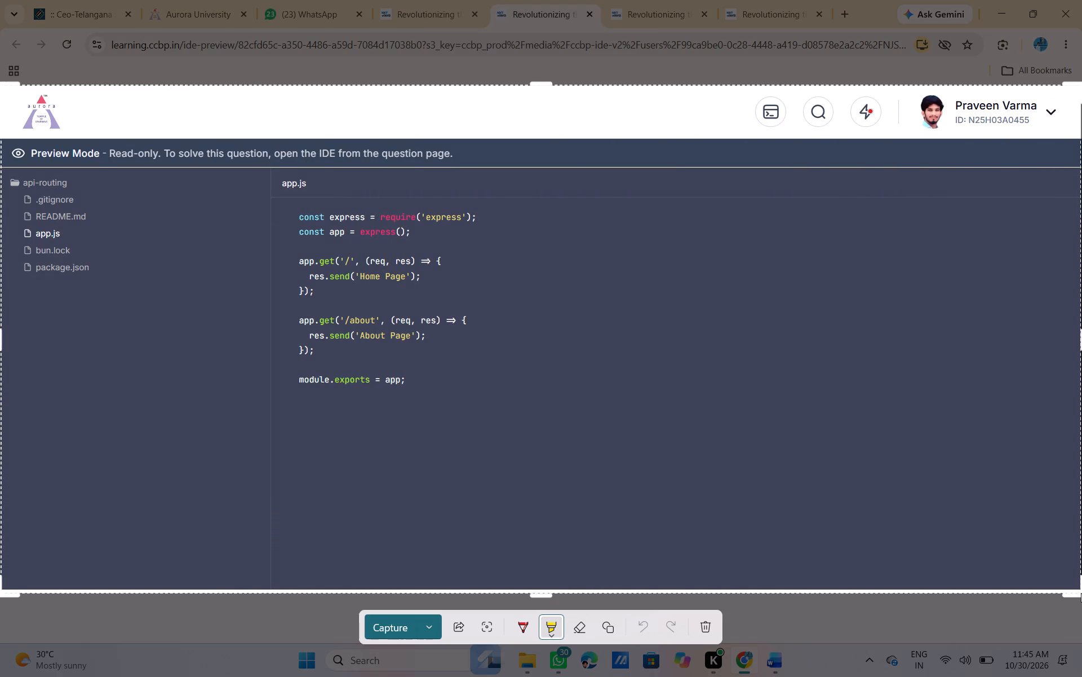
{"action": "key", "text": "ctrl+c"}
In the Word report, replace the old API Routing preview-mode code image with the copied code preview screenshot.
{"action": "key", "text": "alt+Tab"}
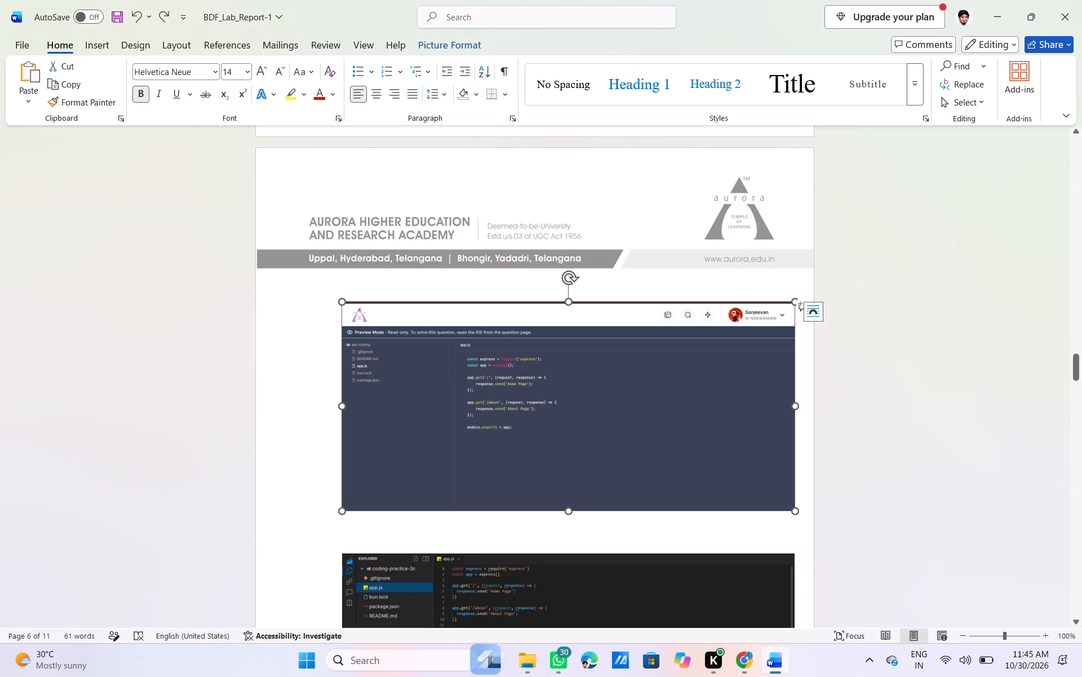
{"action": "scroll", "coordinate": [954, 520], "scroll_direction": "up", "scroll_amount": 4}
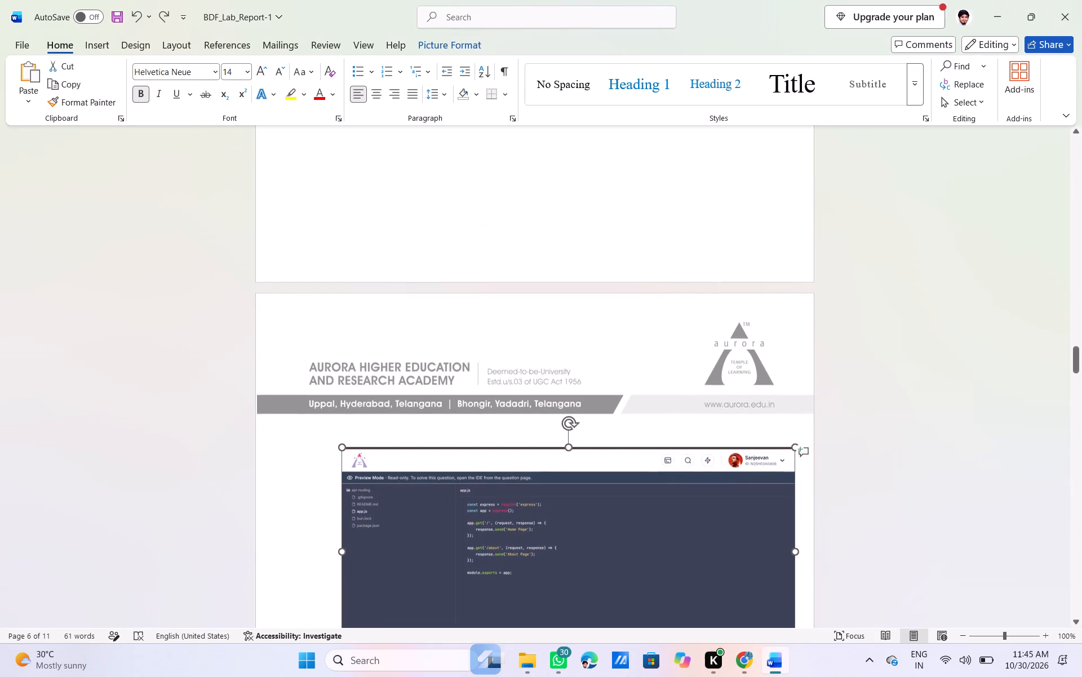
{"action": "scroll", "coordinate": [954, 520], "scroll_direction": "up", "scroll_amount": 4}
{"action": "scroll", "coordinate": [954, 520], "scroll_direction": "down", "scroll_amount": 2}
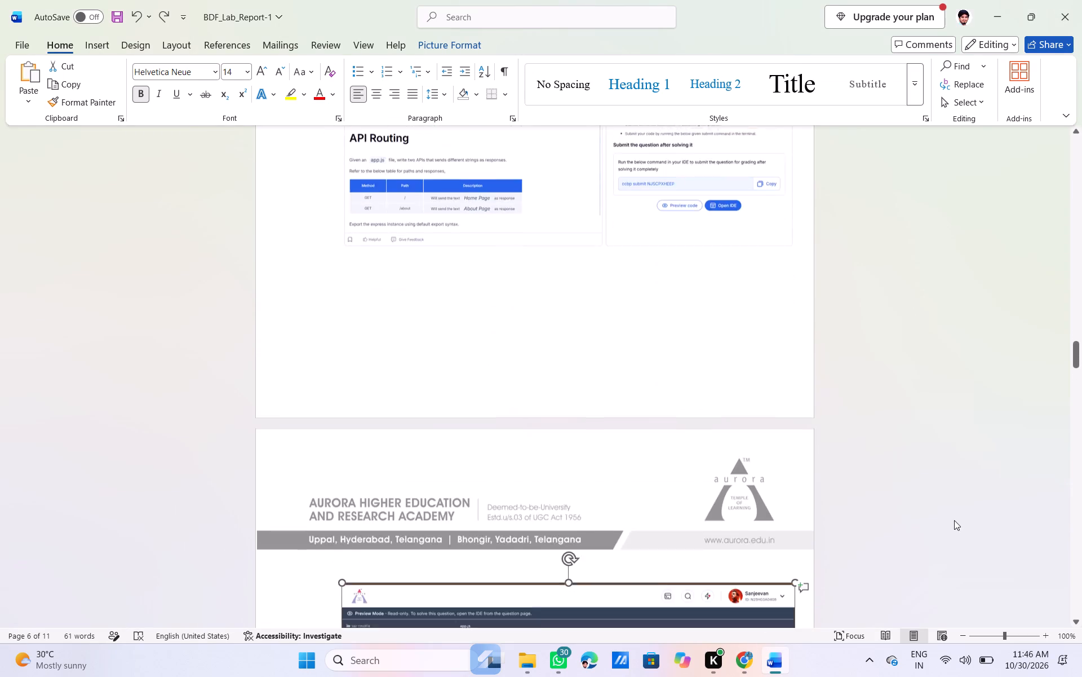
{"action": "scroll", "coordinate": [954, 520], "scroll_direction": "down", "scroll_amount": 2}
{"action": "key", "text": "Delete"}
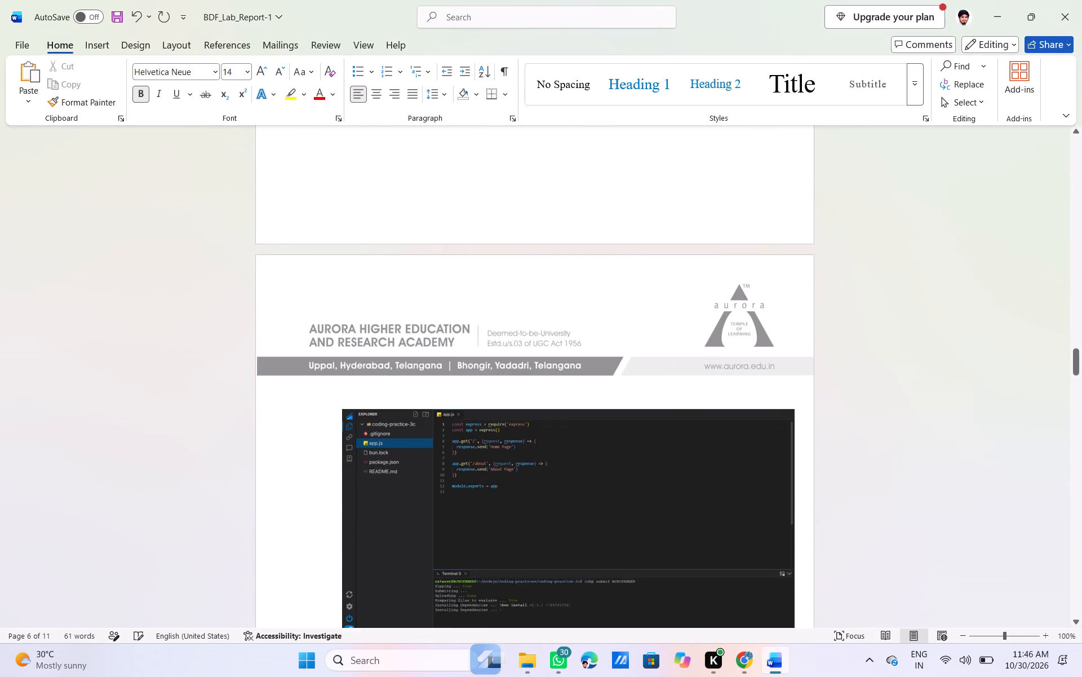
{"action": "key", "text": "ctrl+v"}
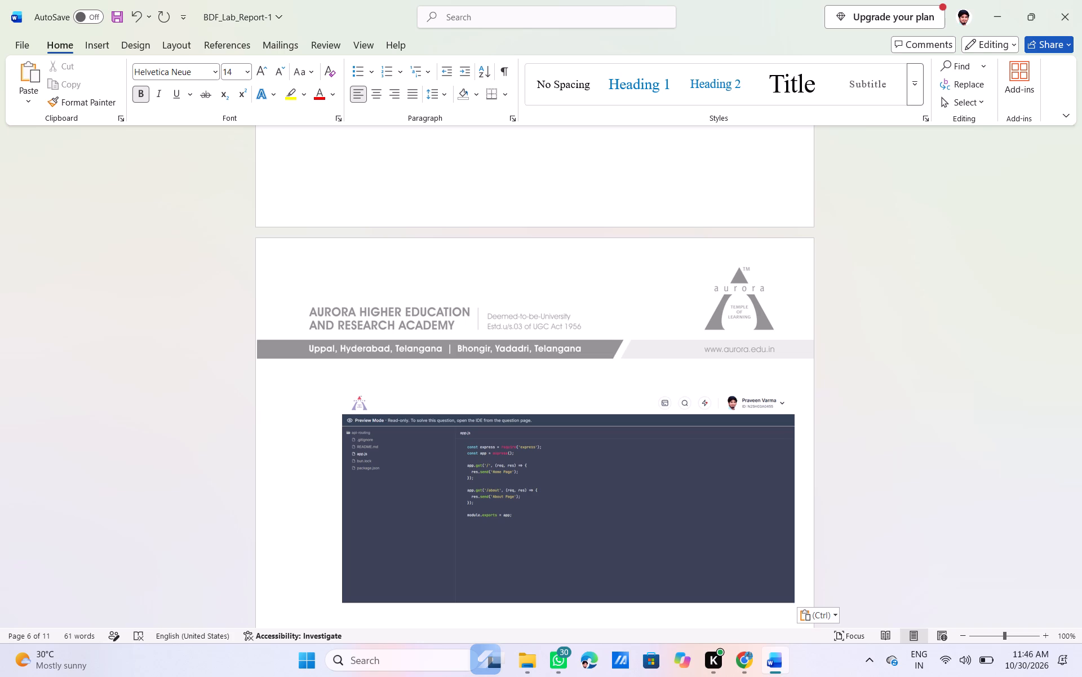
Examine the start of the API Routing section in the report, around its heading and question description screenshot.
{"action": "scroll", "coordinate": [768, 425], "scroll_direction": "up", "scroll_amount": 6}
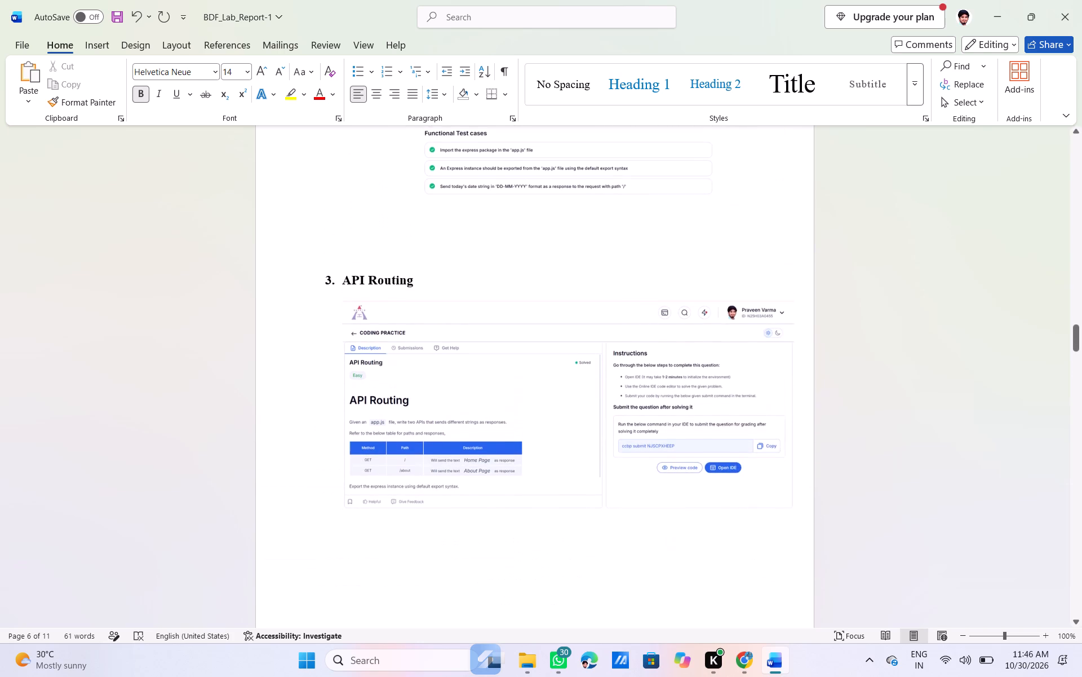
{"action": "scroll", "coordinate": [768, 425], "scroll_direction": "up", "scroll_amount": 1}
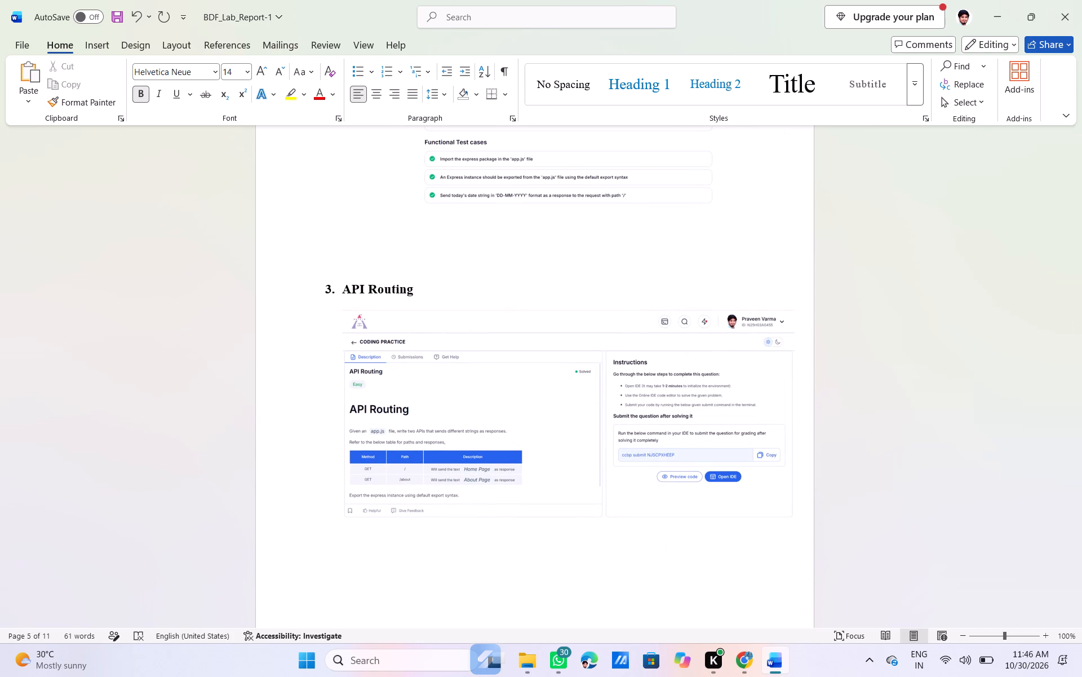
{"action": "scroll", "coordinate": [768, 425], "scroll_direction": "down", "scroll_amount": 1}
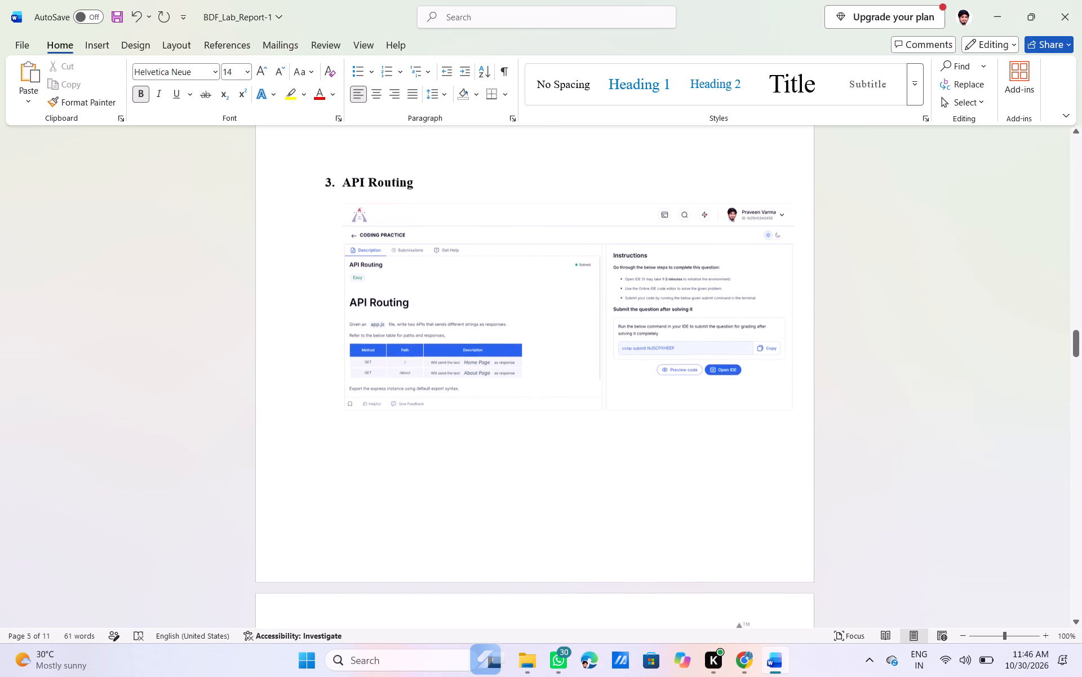
{"action": "scroll", "coordinate": [768, 425], "scroll_direction": "down", "scroll_amount": 1}
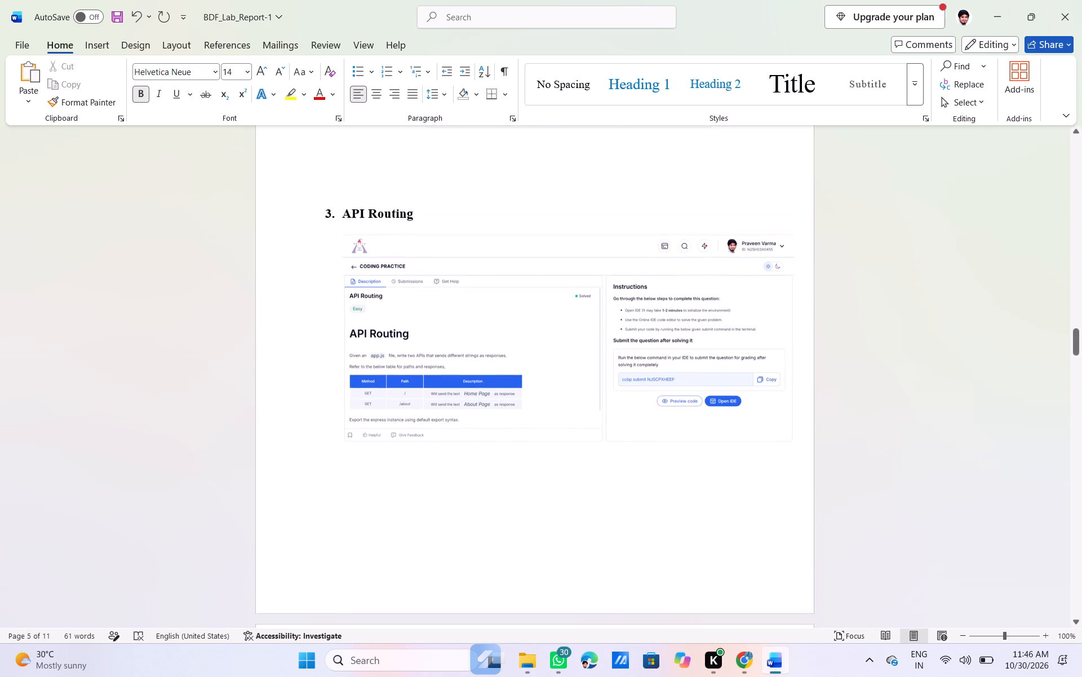
{"action": "scroll", "coordinate": [768, 425], "scroll_direction": "down", "scroll_amount": 1}
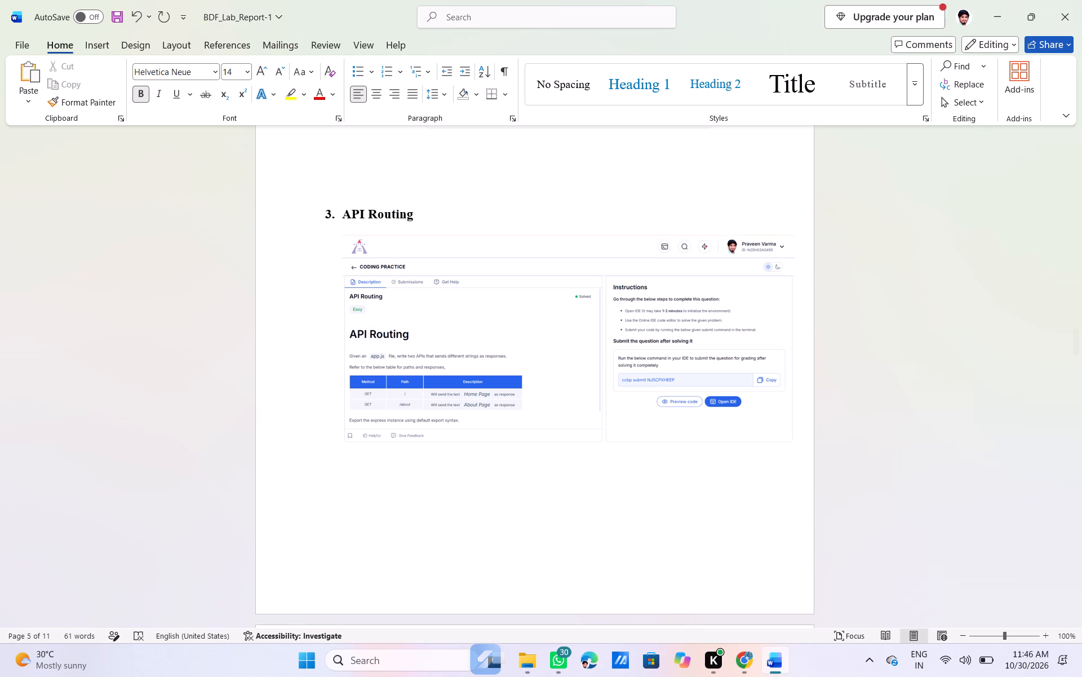
{"action": "scroll", "coordinate": [768, 425], "scroll_direction": "down", "scroll_amount": 1}
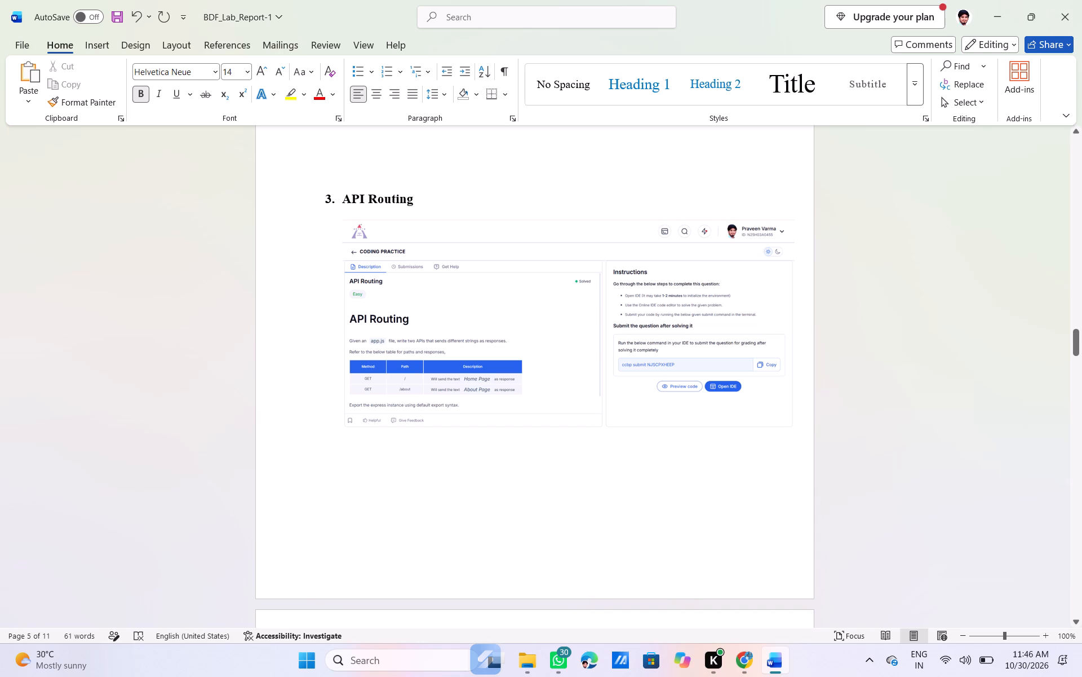
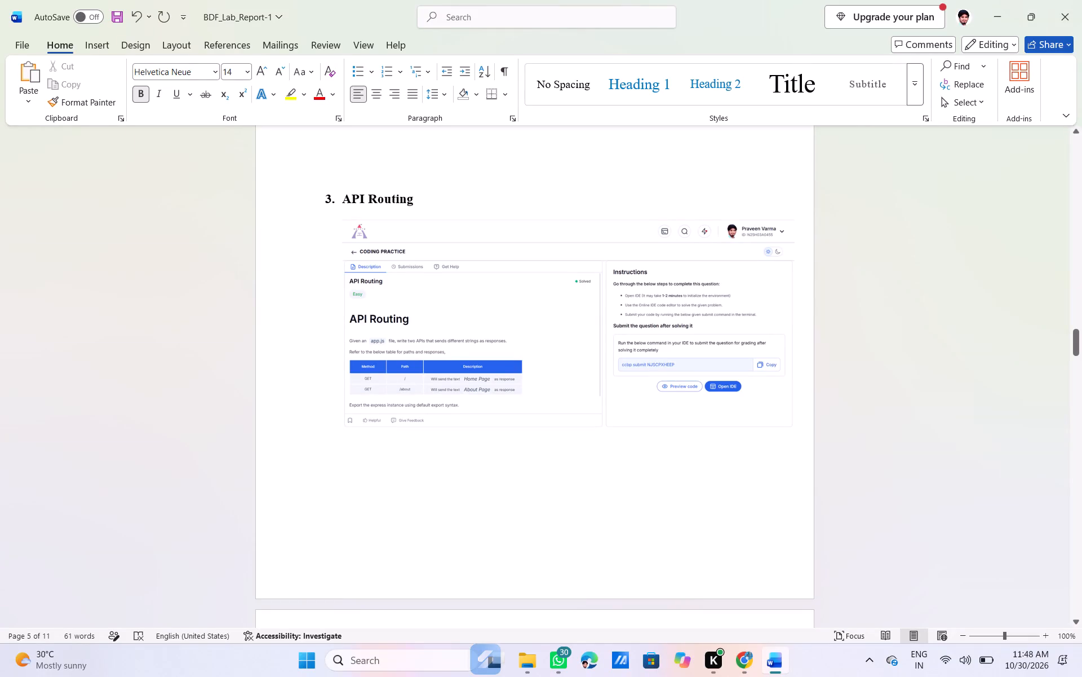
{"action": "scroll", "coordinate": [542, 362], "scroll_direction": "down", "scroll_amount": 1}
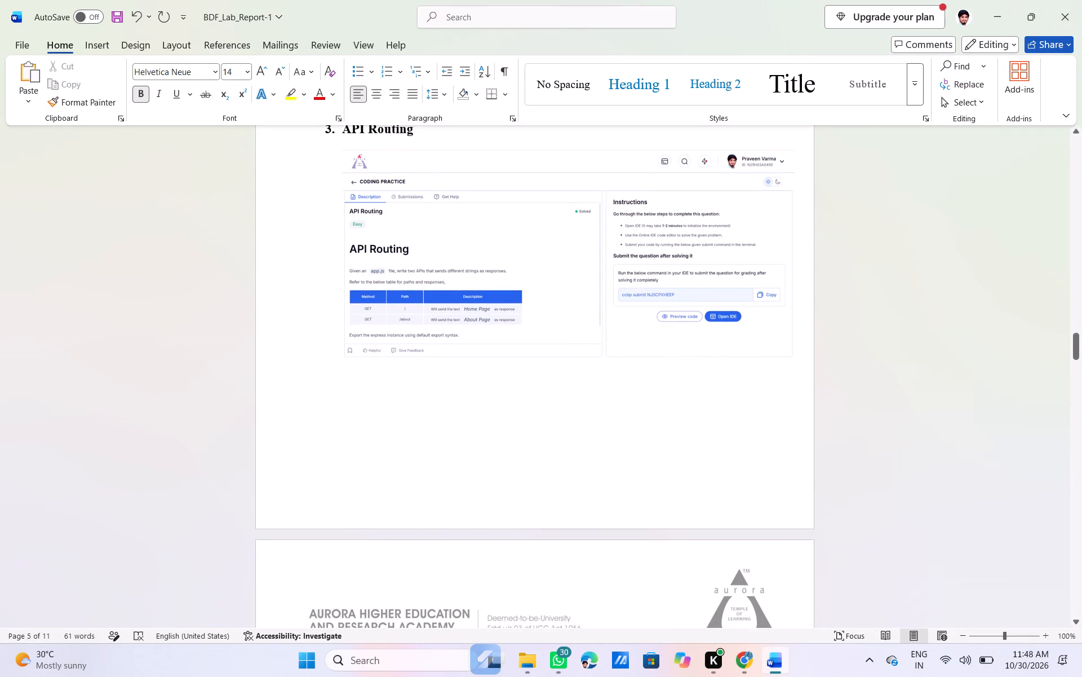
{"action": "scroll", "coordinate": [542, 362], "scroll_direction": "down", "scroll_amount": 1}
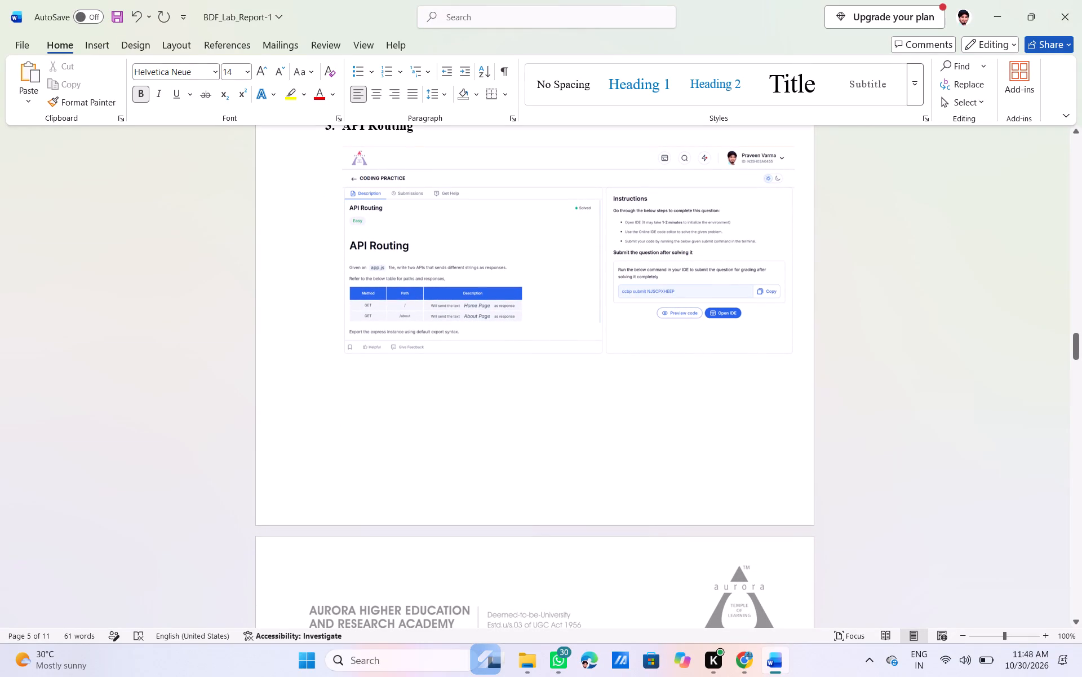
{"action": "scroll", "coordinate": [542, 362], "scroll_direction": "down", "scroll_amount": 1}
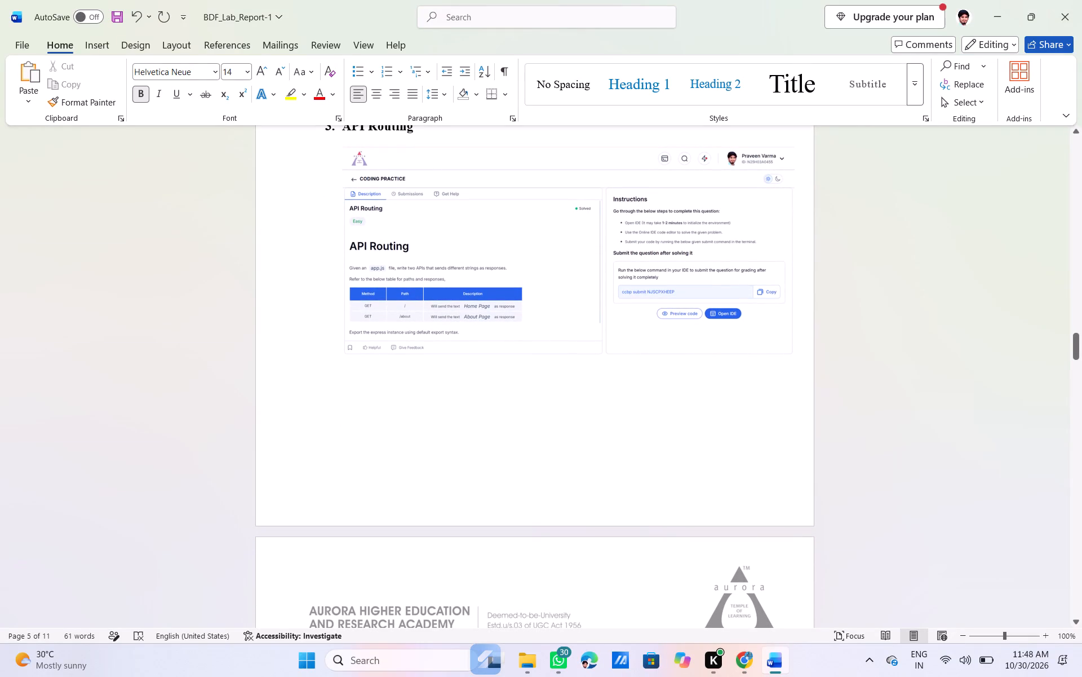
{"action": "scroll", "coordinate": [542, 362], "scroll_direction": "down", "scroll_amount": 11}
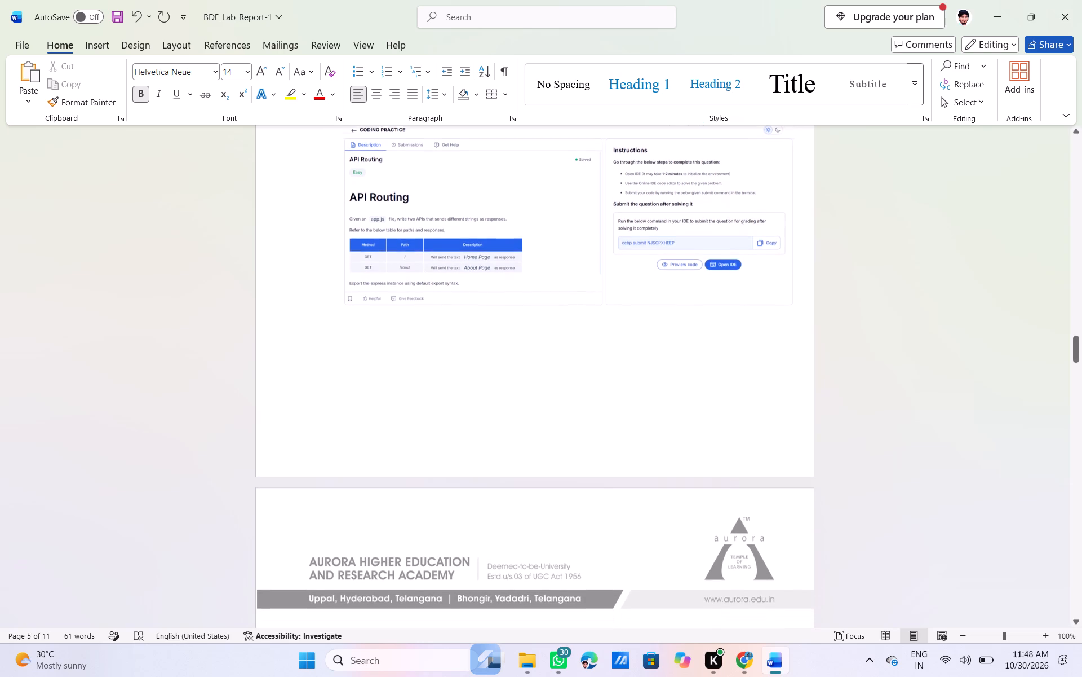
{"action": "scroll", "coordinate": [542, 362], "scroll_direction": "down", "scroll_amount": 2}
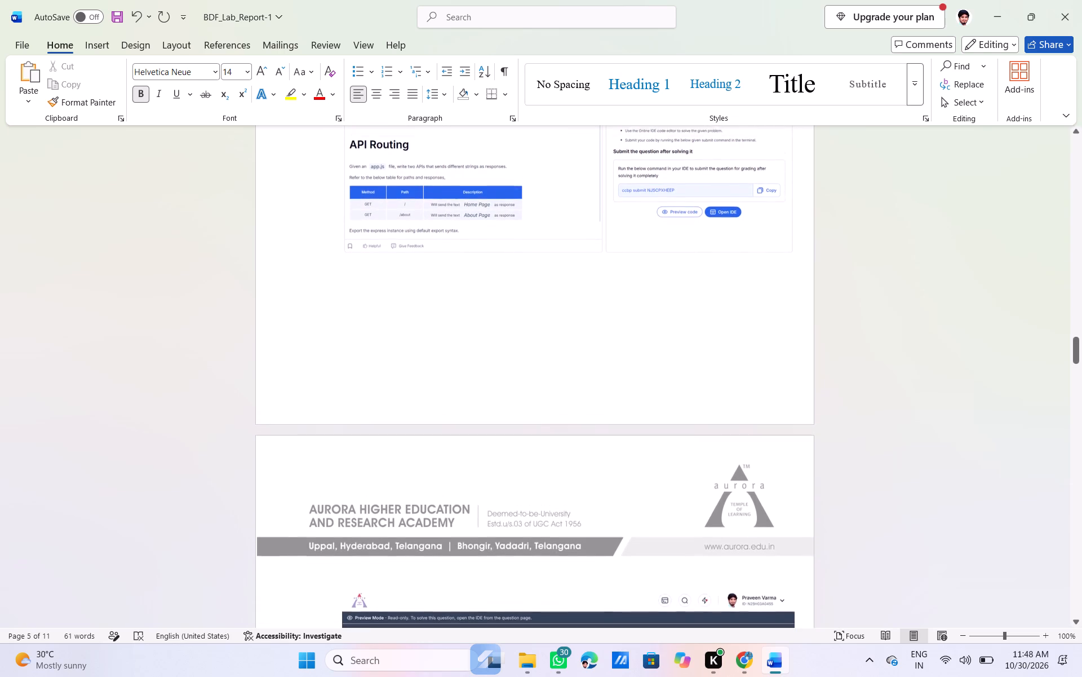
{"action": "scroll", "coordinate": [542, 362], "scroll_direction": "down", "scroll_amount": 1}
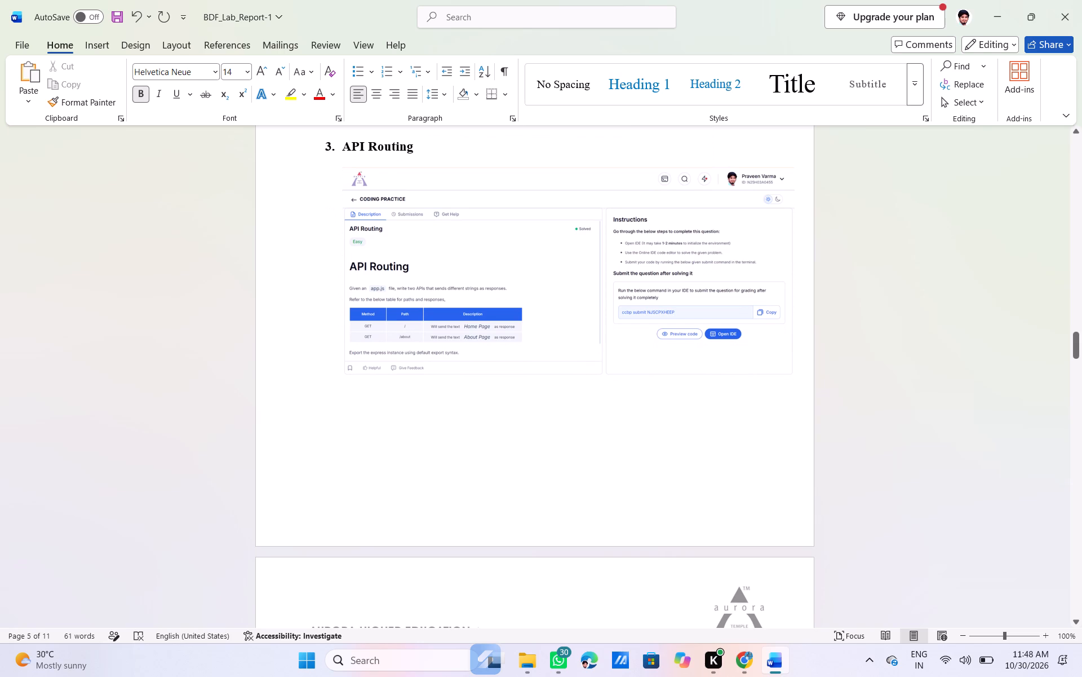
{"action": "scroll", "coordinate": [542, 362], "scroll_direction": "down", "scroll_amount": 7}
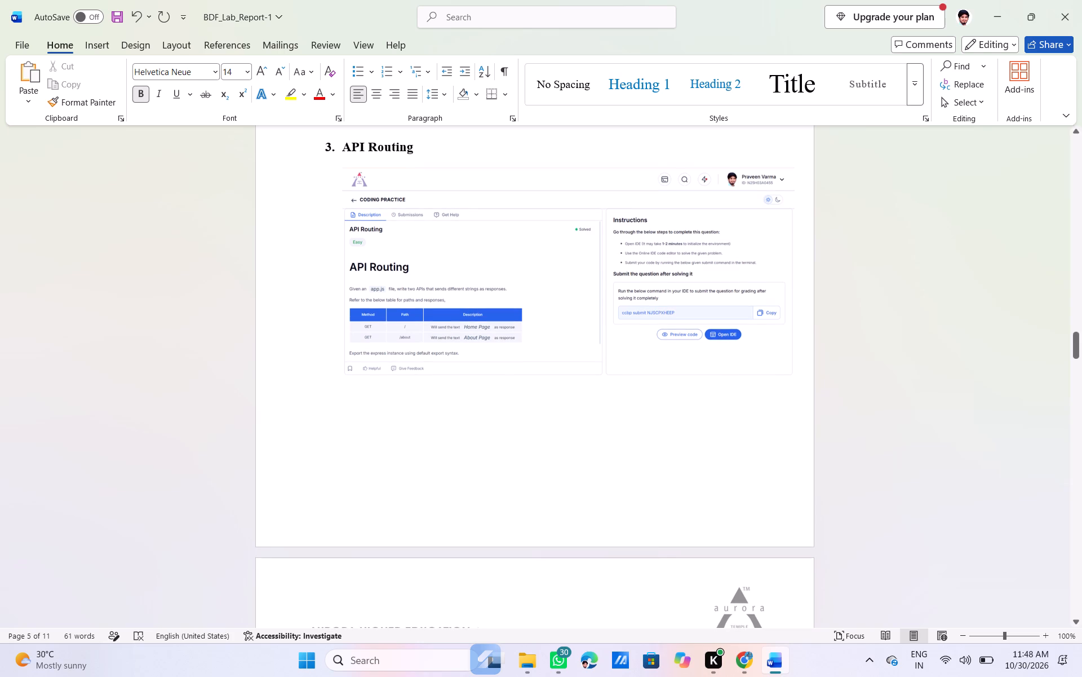
In Chrome, open the Academics attendance page in the Aurora University portal and review the attendance for each subject.
{"action": "key", "text": "alt+Tab"}
{"action": "left_click", "coordinate": [213, 0]}
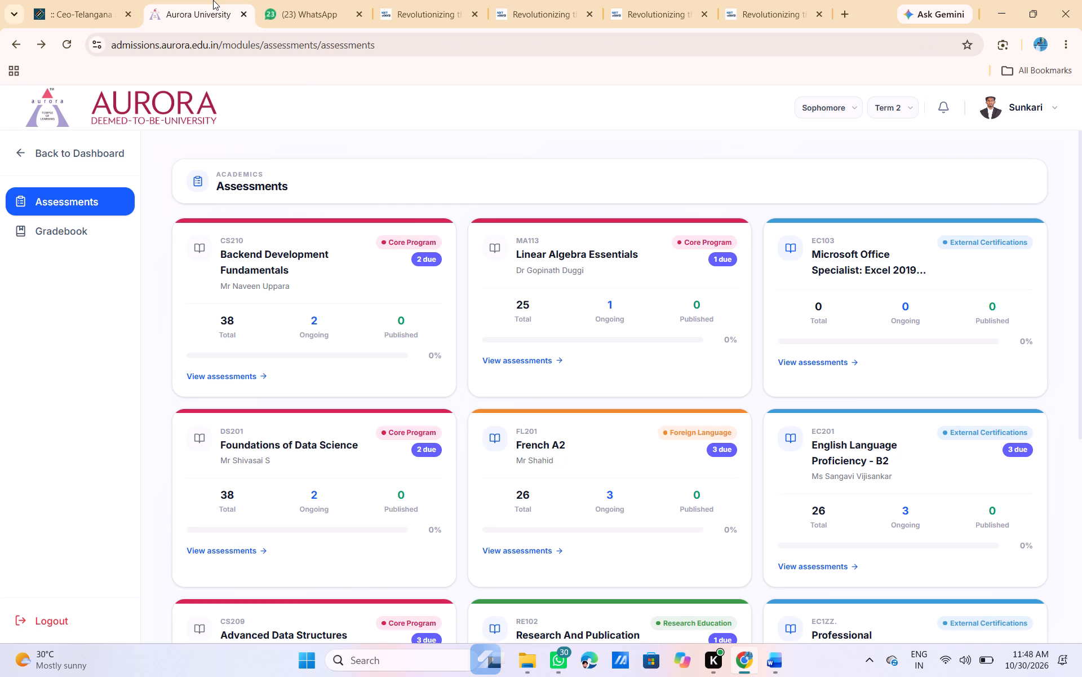
{"action": "left_click", "coordinate": [61, 162]}
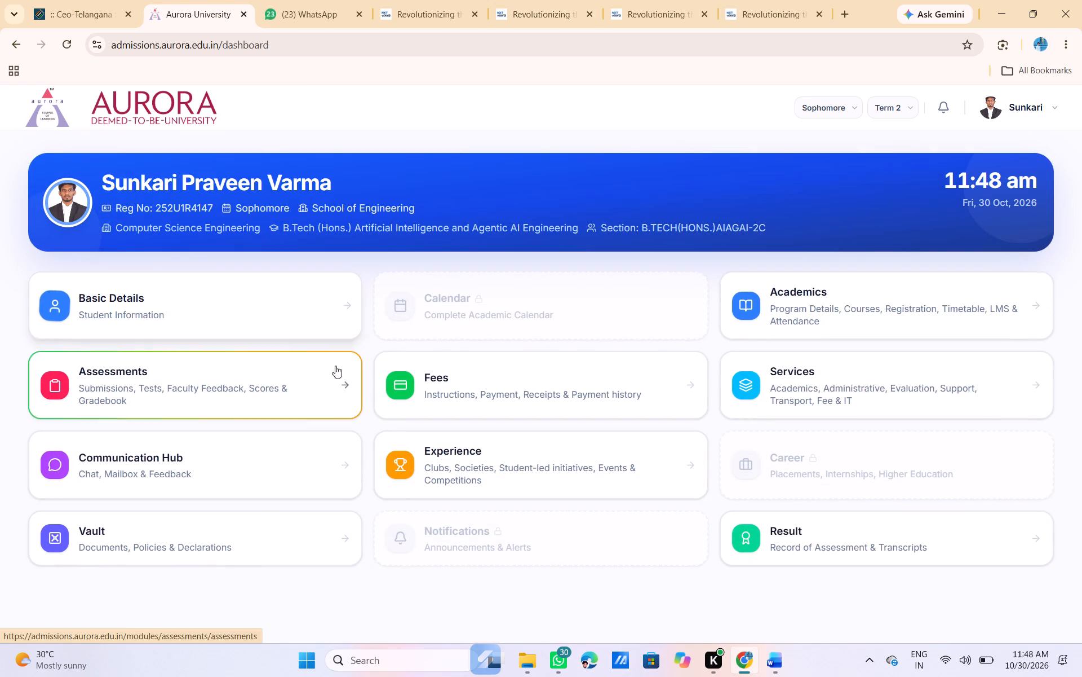
{"action": "left_click", "coordinate": [797, 287]}
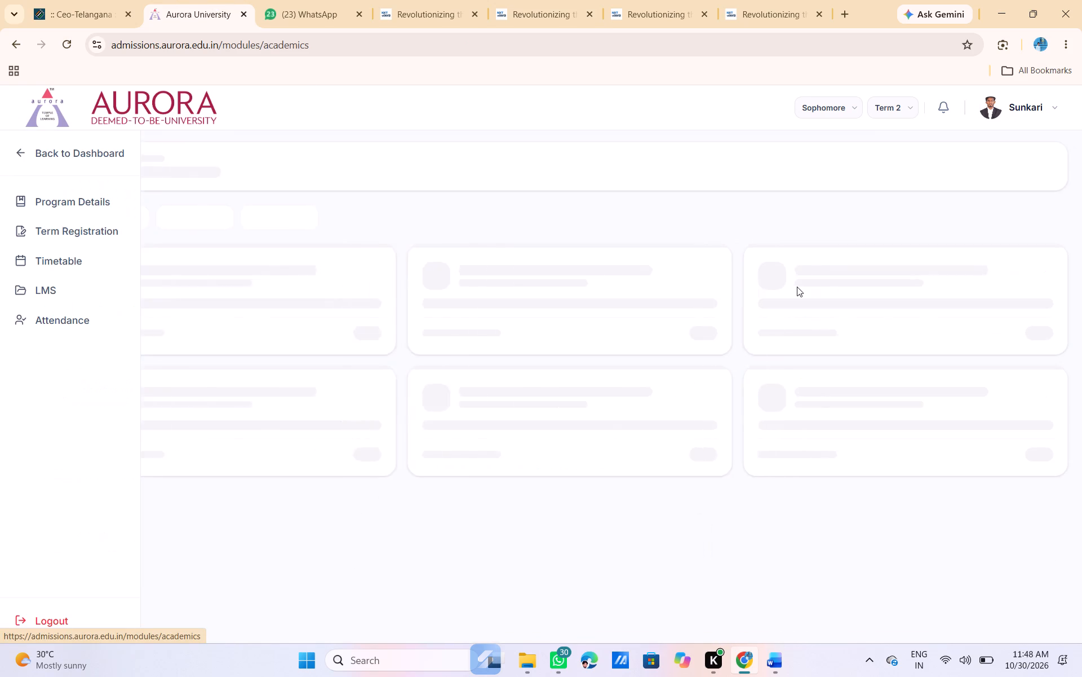
{"action": "left_click", "coordinate": [98, 323]}
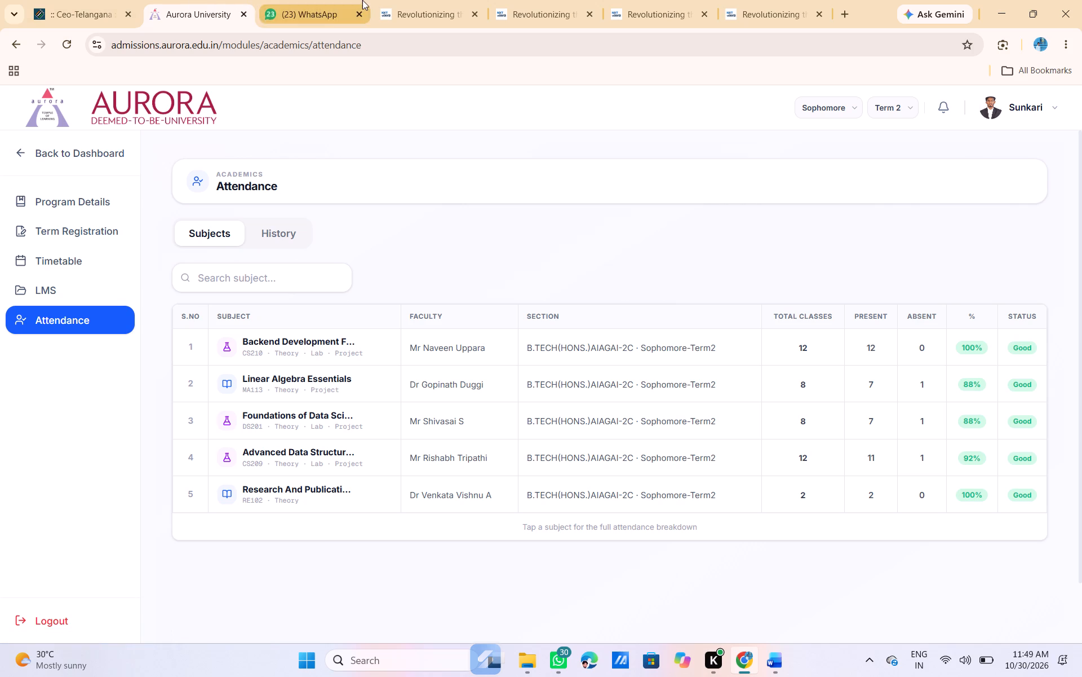
Check the API Routing question page, and in the Word report locate the old API Routing submission details image.
{"action": "left_click", "coordinate": [397, 2]}
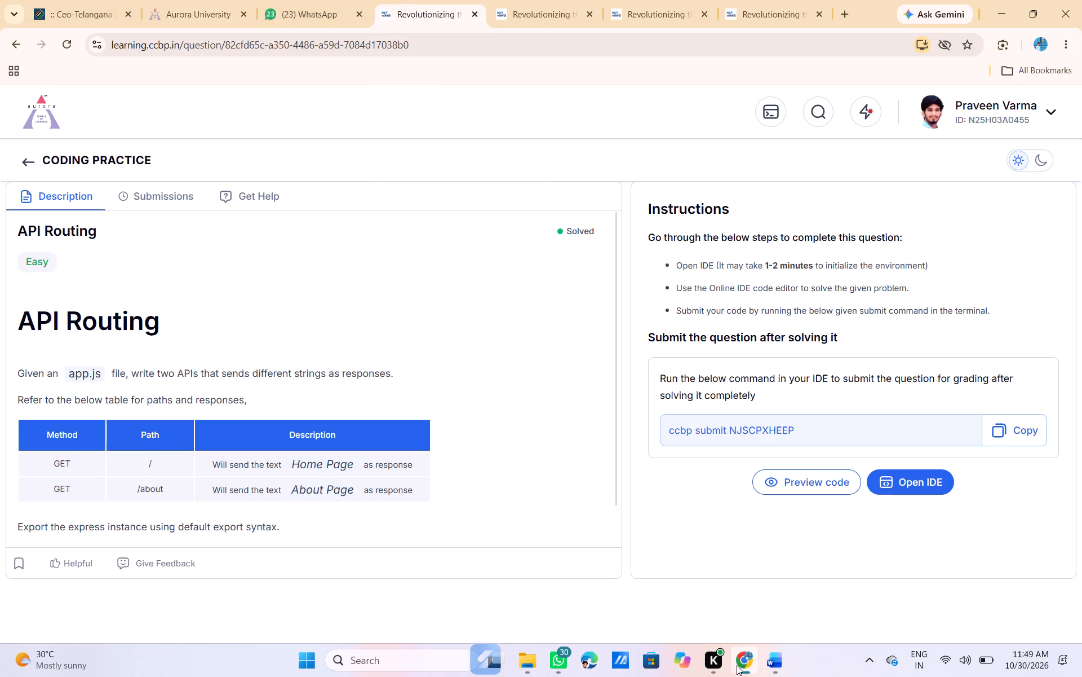
{"action": "left_click", "coordinate": [779, 655]}
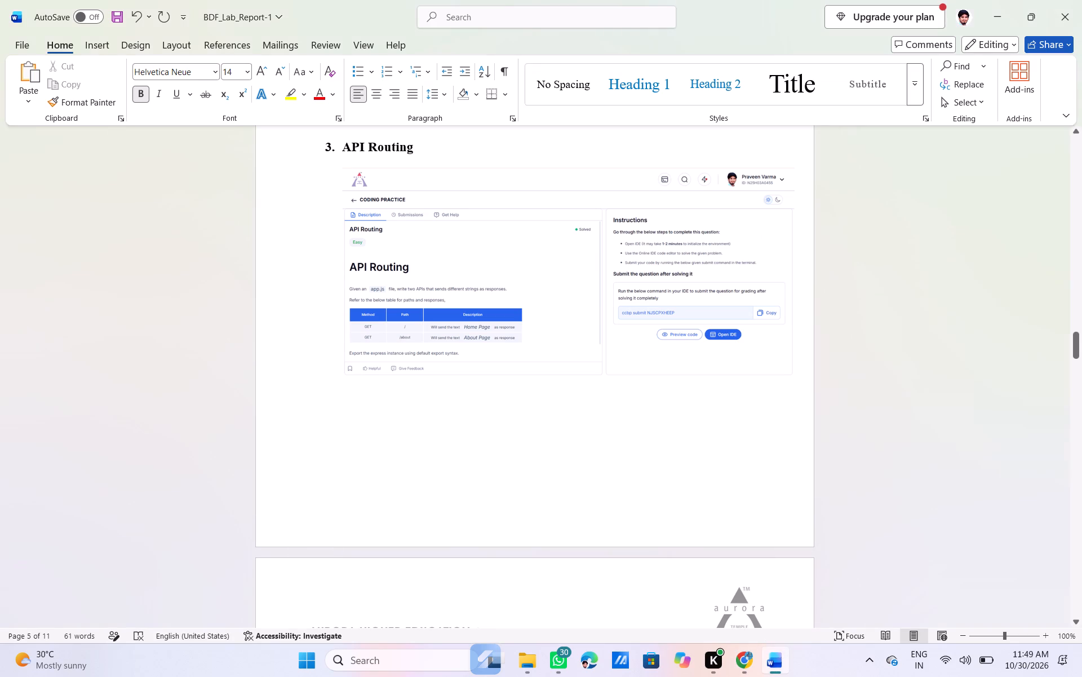
{"action": "scroll", "coordinate": [681, 507], "scroll_direction": "down", "scroll_amount": 4}
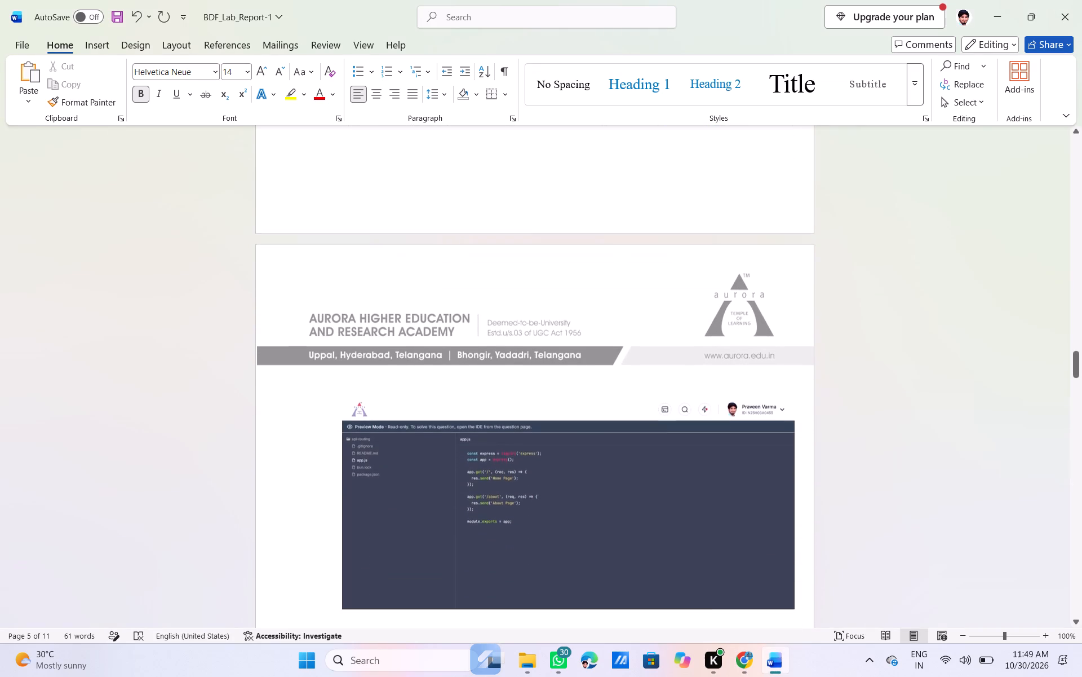
{"action": "scroll", "coordinate": [681, 507], "scroll_direction": "down", "scroll_amount": 3}
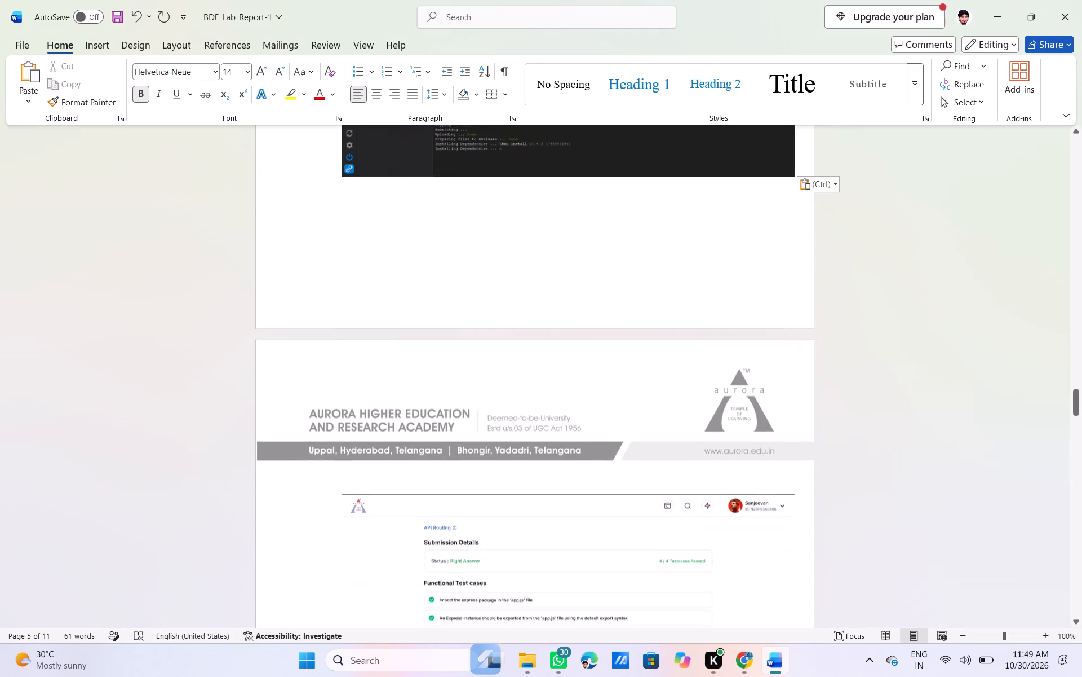
{"action": "scroll", "coordinate": [681, 507], "scroll_direction": "down", "scroll_amount": 2}
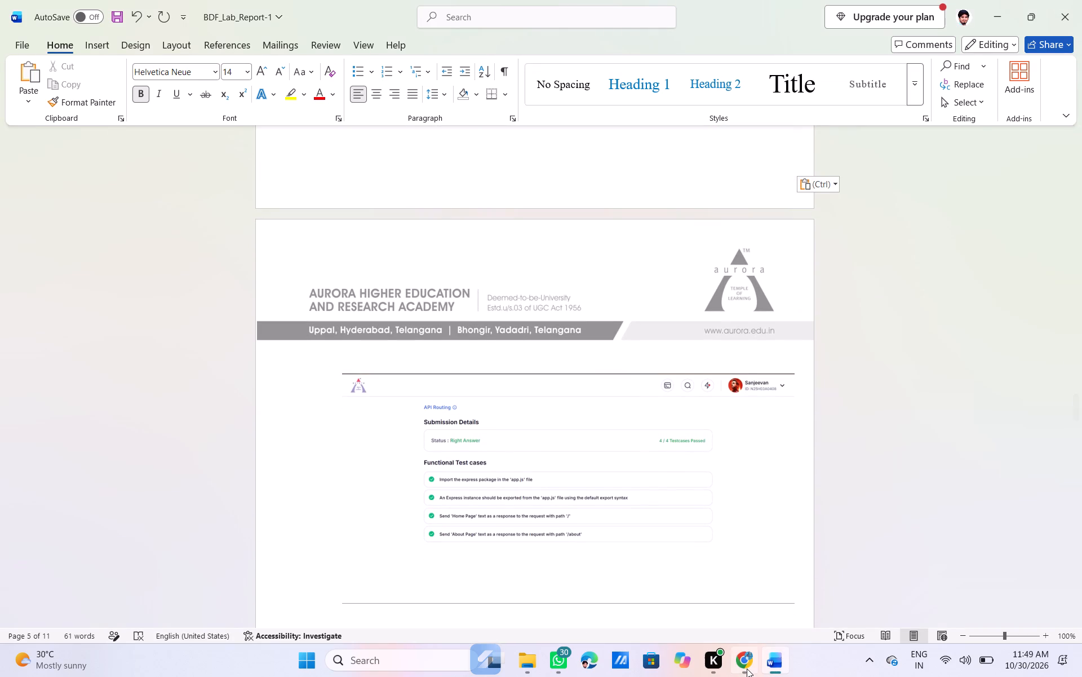
In Chrome, capture API Routing's submission details page, from the site header to the page bottom, and copy the screenshot.
{"action": "left_click", "coordinate": [747, 669]}
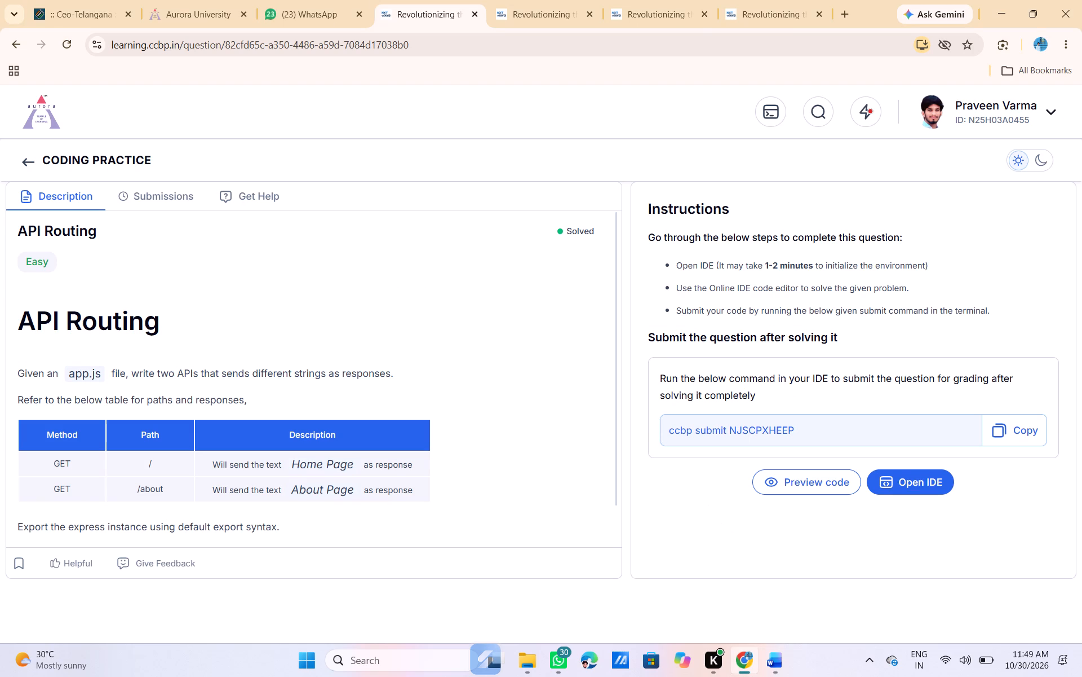
{"action": "left_click", "coordinate": [754, 0]}
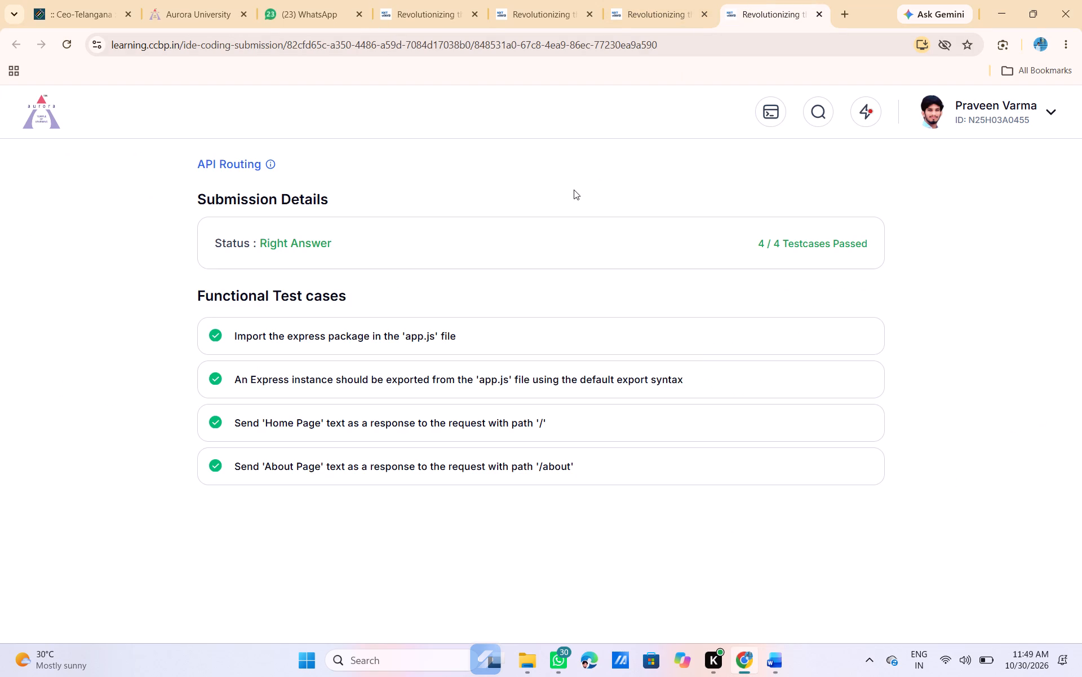
{"action": "key", "text": "Print"}
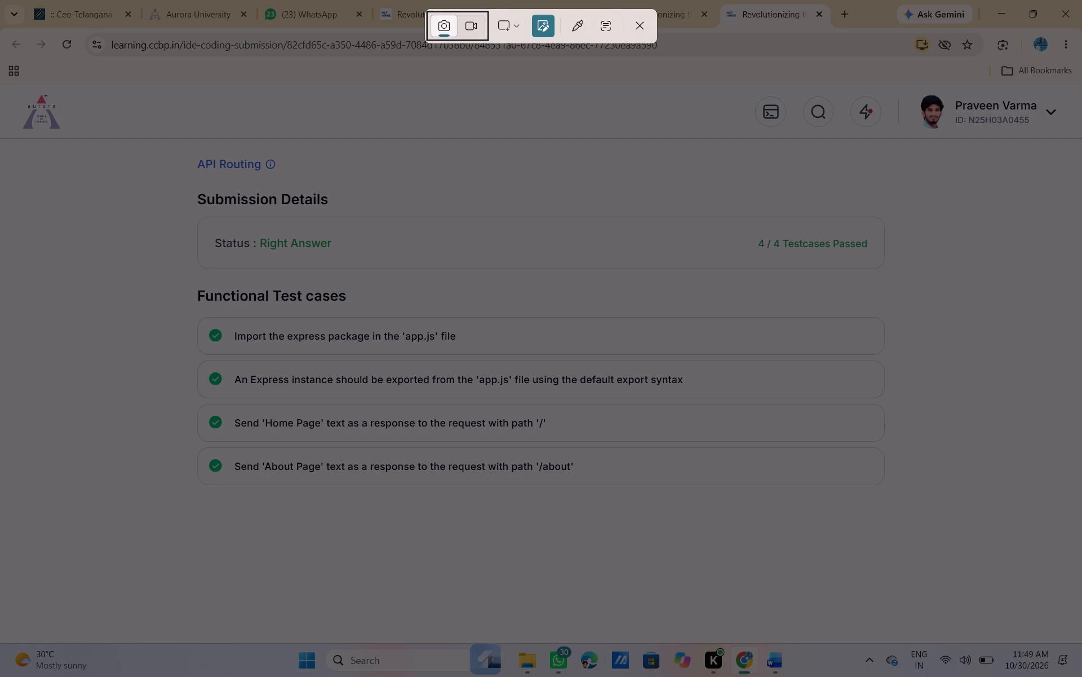
{"action": "left_click_drag", "start_coordinate": [1, 83], "coordinate": [17, 83]}
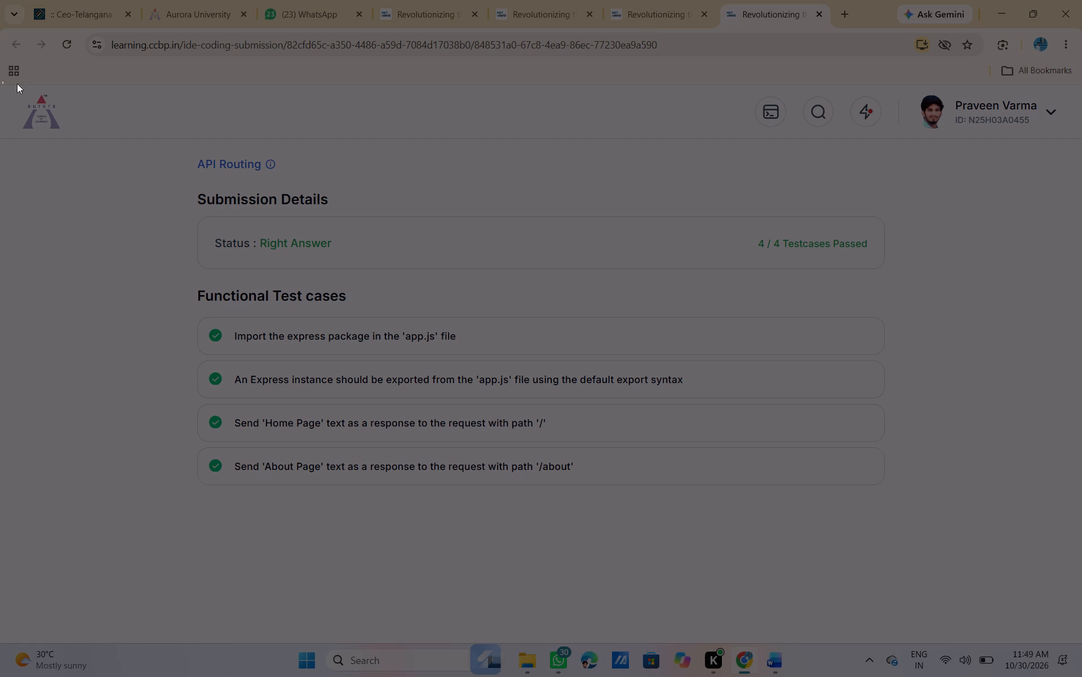
{"action": "left_click_drag", "start_coordinate": [17, 83], "coordinate": [410, 321]}
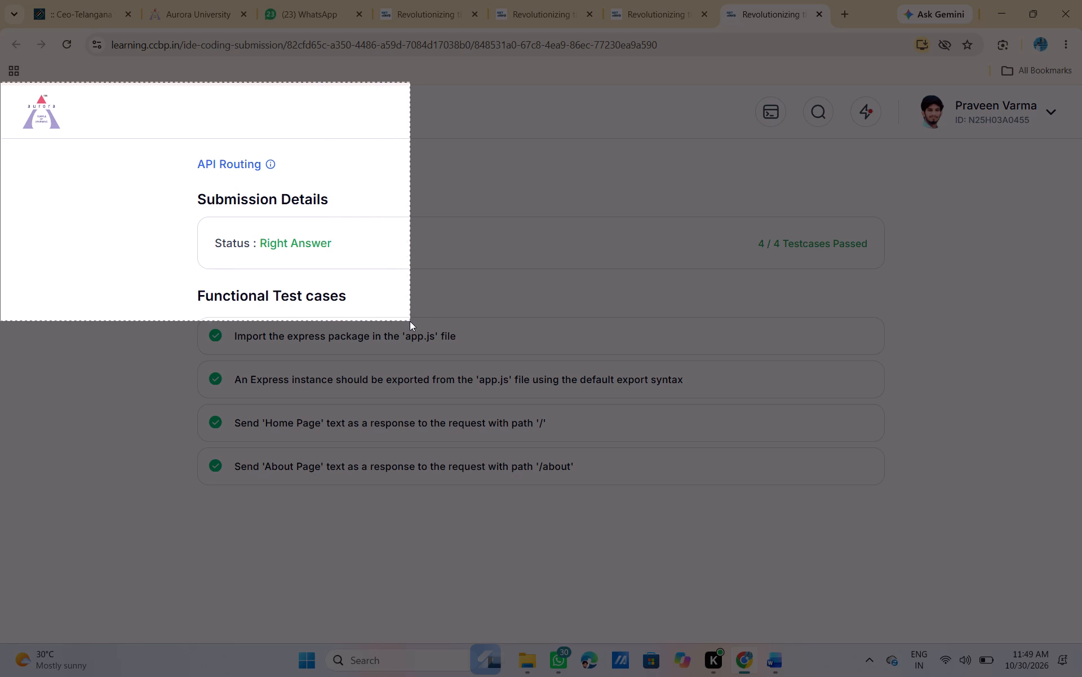
{"action": "left_click_drag", "start_coordinate": [410, 321], "coordinate": [409, 322]}
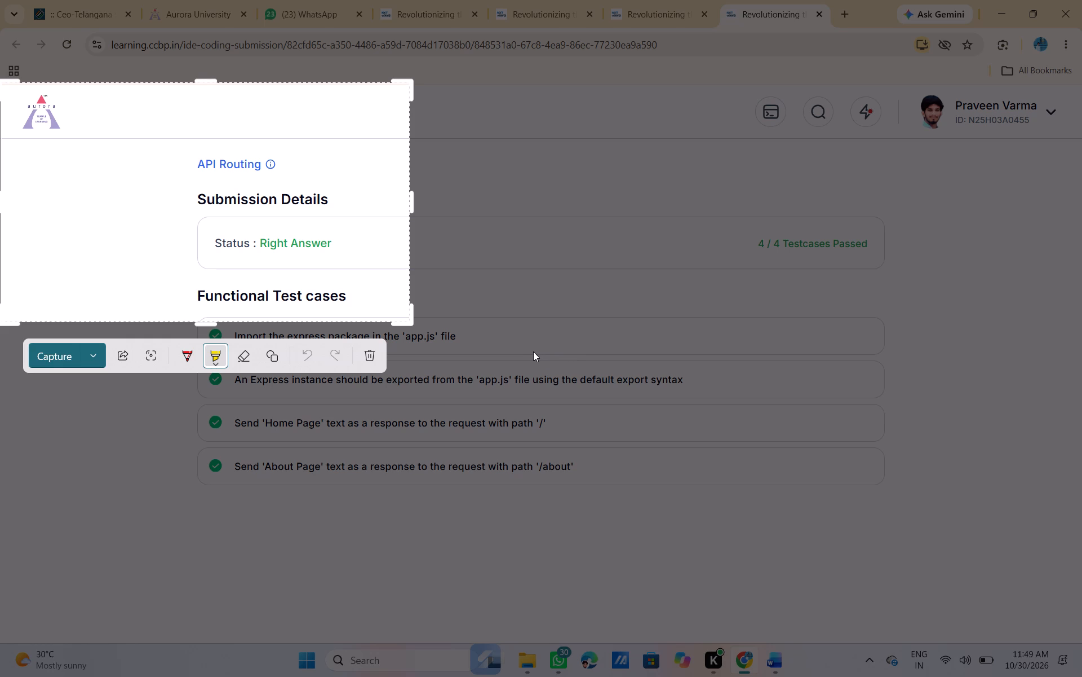
{"action": "left_click_drag", "start_coordinate": [411, 322], "coordinate": [832, 490]}
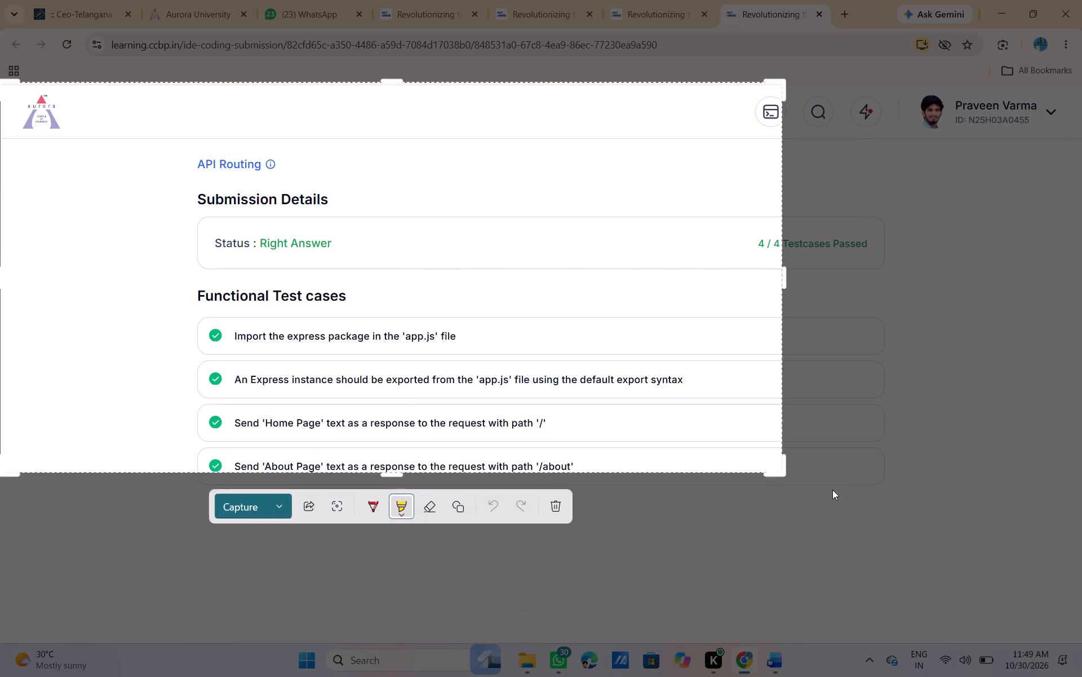
{"action": "left_click_drag", "start_coordinate": [832, 490], "coordinate": [1081, 654]}
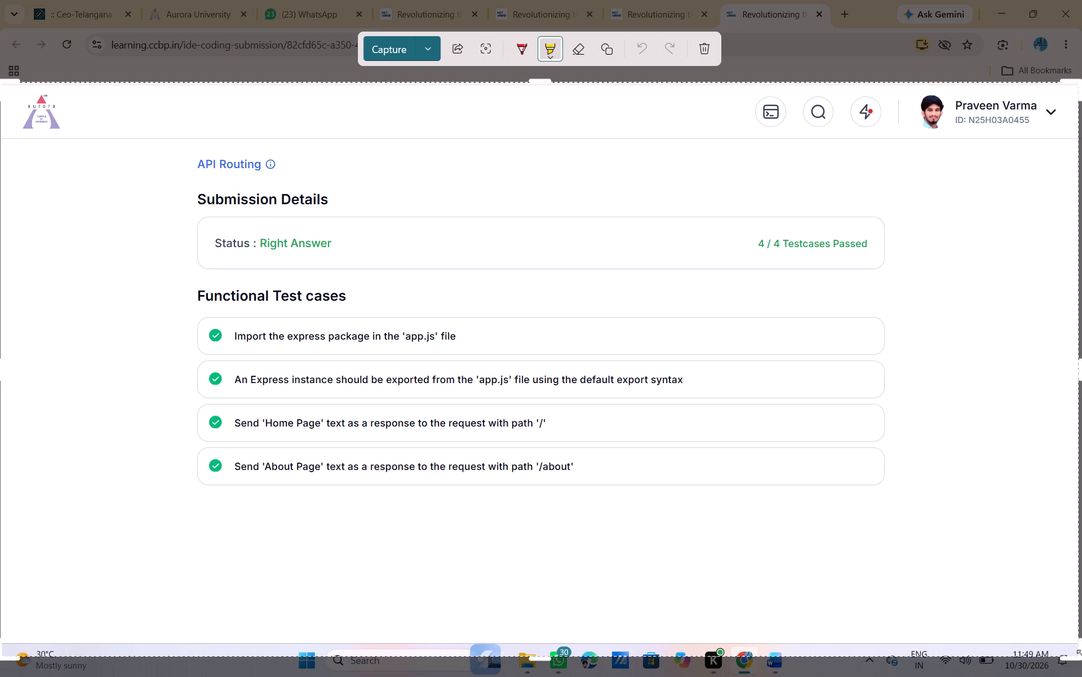
{"action": "left_click_drag", "start_coordinate": [1081, 654], "coordinate": [1081, 641]}
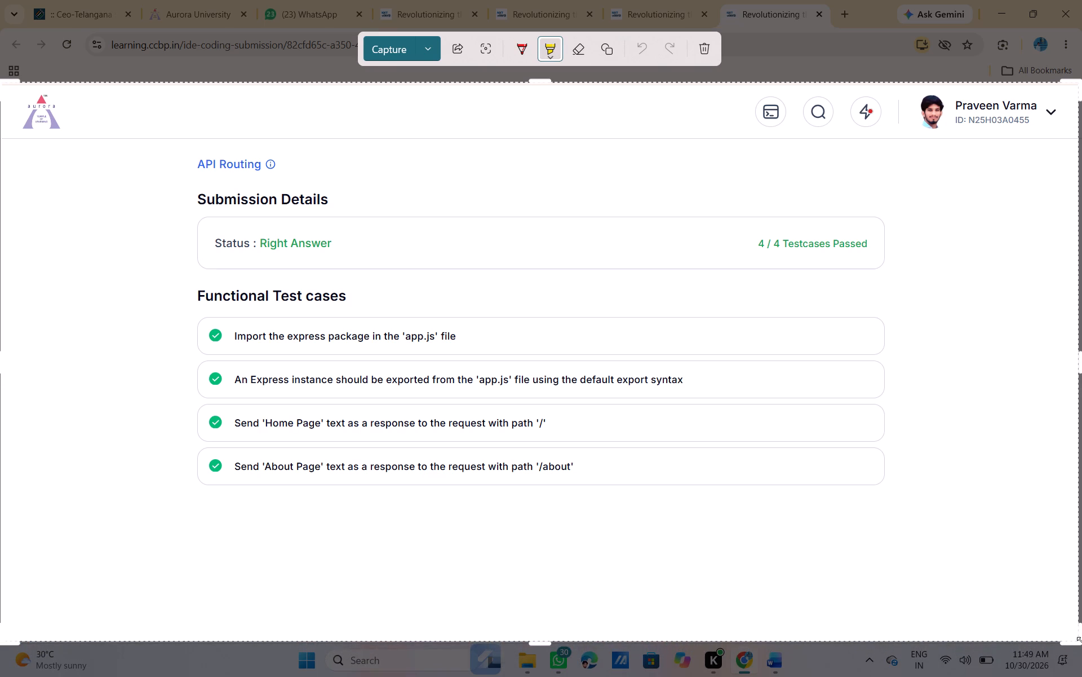
{"action": "left_click", "coordinate": [429, 39]}
{"action": "left_click", "coordinate": [403, 138]}
In the Word report, replace the old API Routing submission details image with the copied screenshot.
{"action": "key", "text": "alt+Tab"}
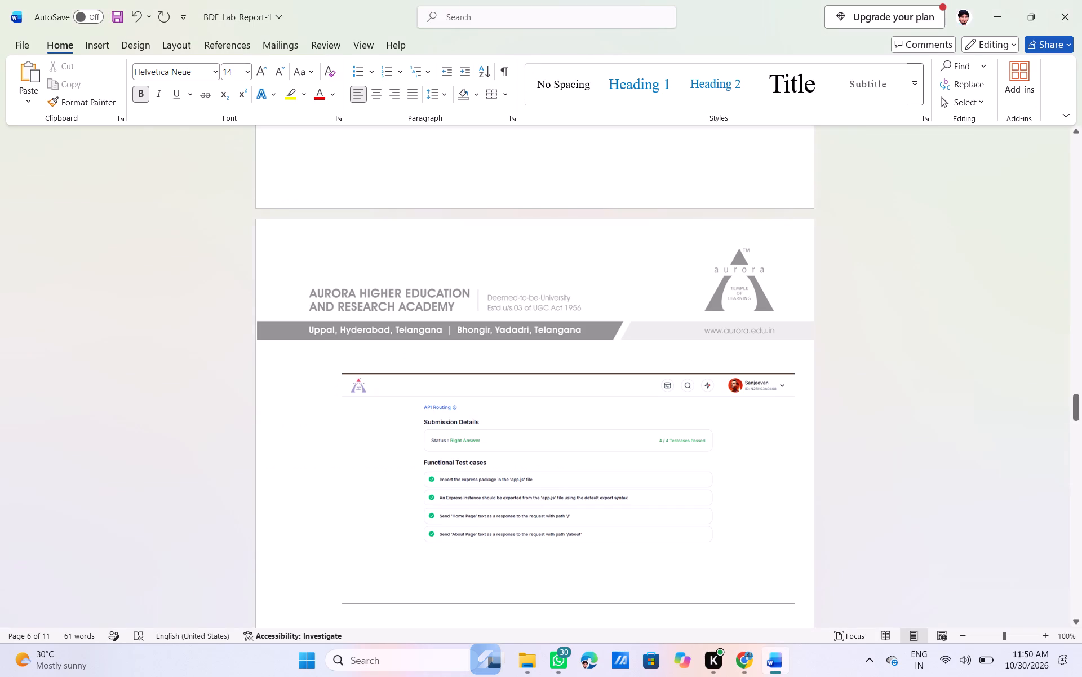
{"action": "left_click", "coordinate": [433, 396]}
{"action": "key", "text": "Delete"}
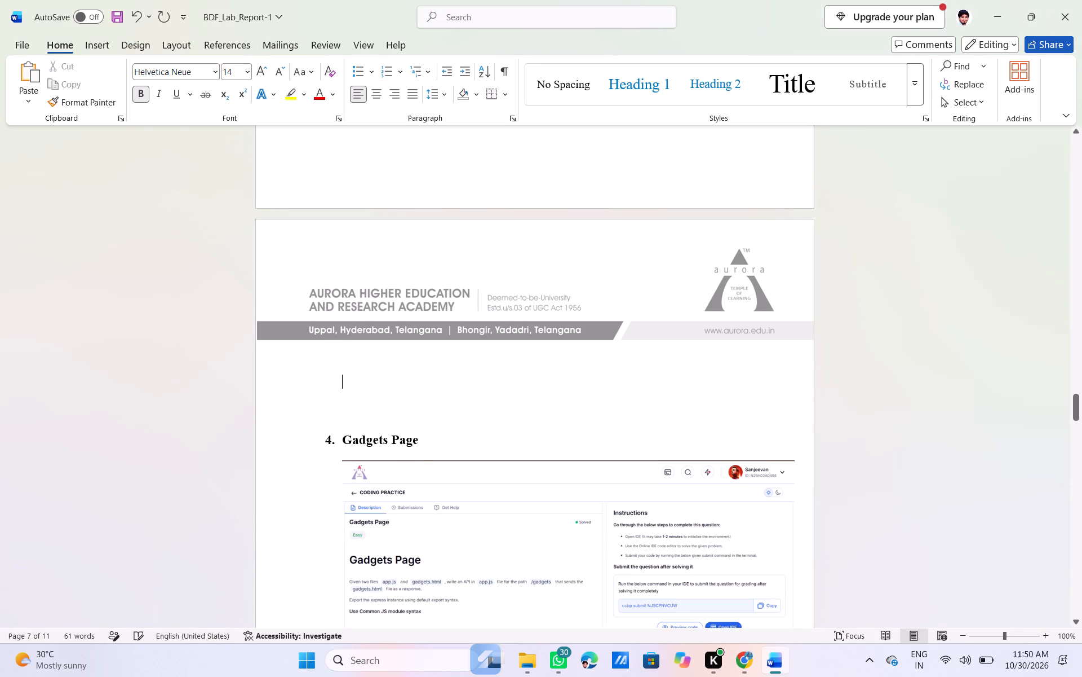
{"action": "key", "text": "ctrl+v"}
{"action": "scroll", "coordinate": [433, 396], "scroll_direction": "down", "scroll_amount": 2}
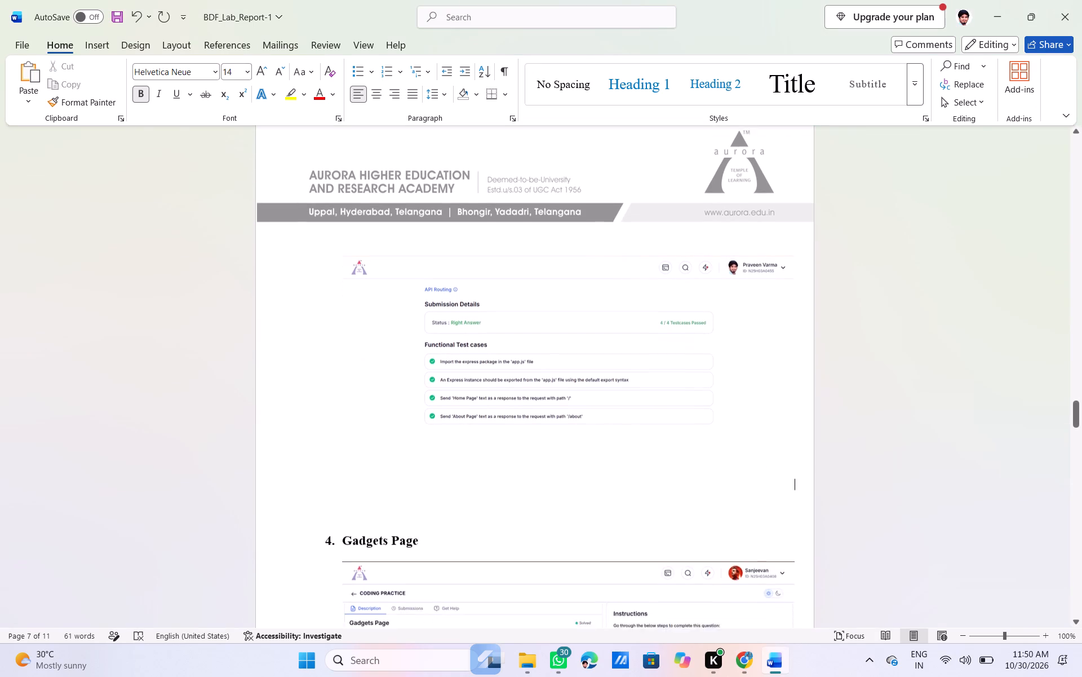
{"action": "scroll", "coordinate": [433, 396], "scroll_direction": "down", "scroll_amount": 1}
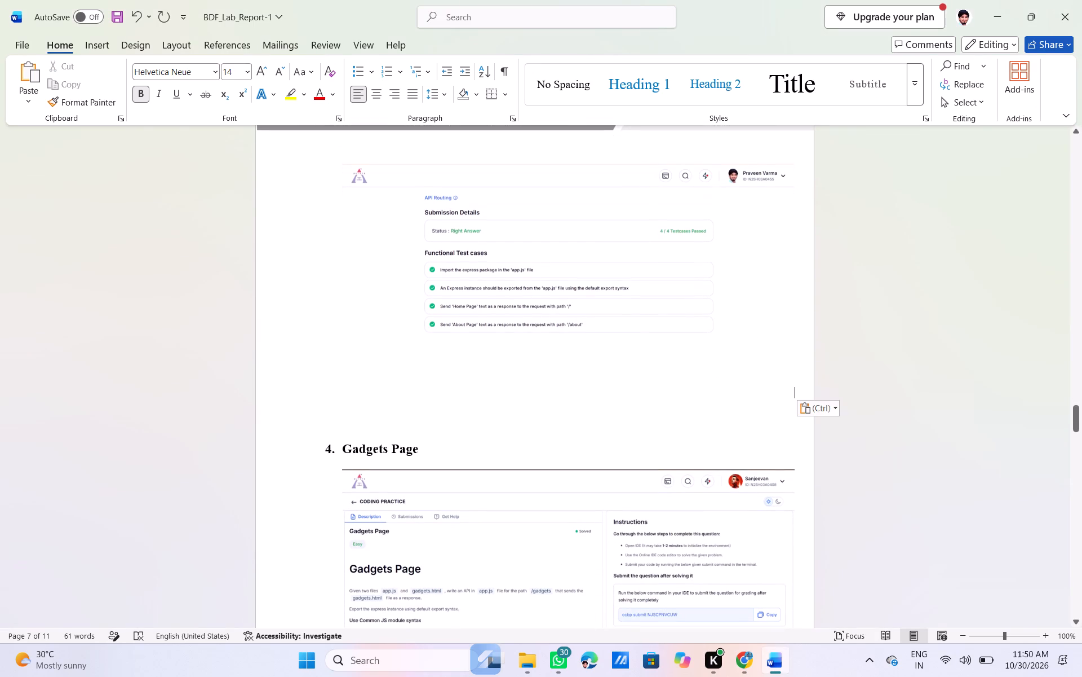
In Chrome, close the API Routing submission details, IDE and code preview tabs, keeping the question page open.
{"action": "key", "text": "alt+Tab"}
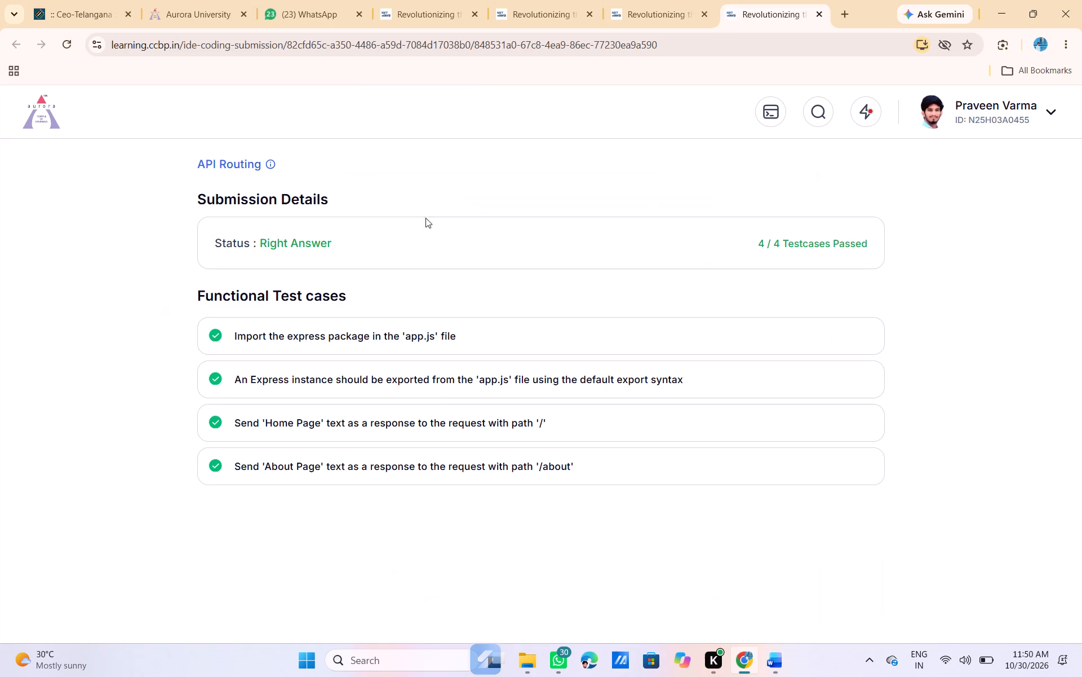
{"action": "left_click", "coordinate": [821, 12]}
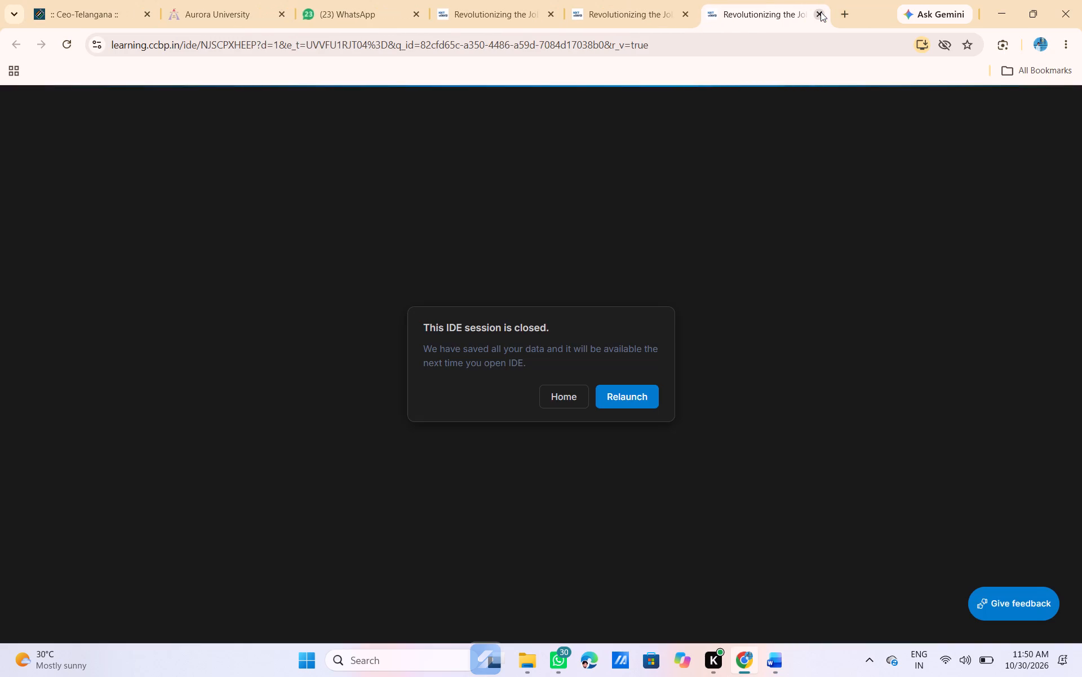
{"action": "left_click", "coordinate": [821, 12]}
{"action": "left_click", "coordinate": [821, 12]}
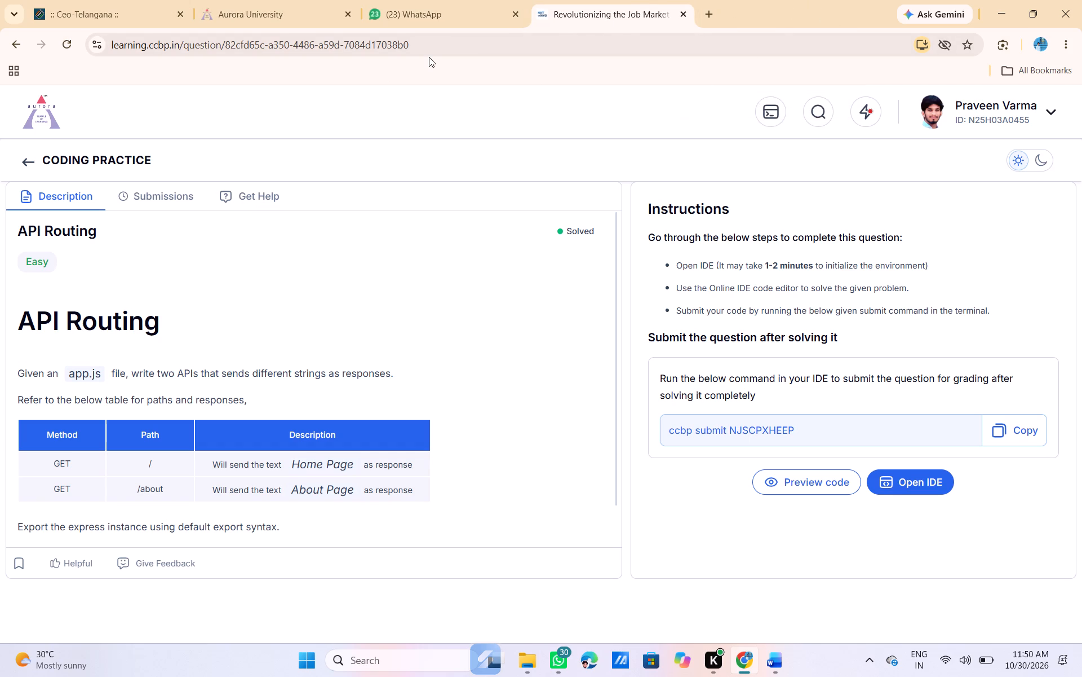
Go back to the Coding Practice question list and open the Gadgets Page question.
{"action": "left_click", "coordinate": [28, 161]}
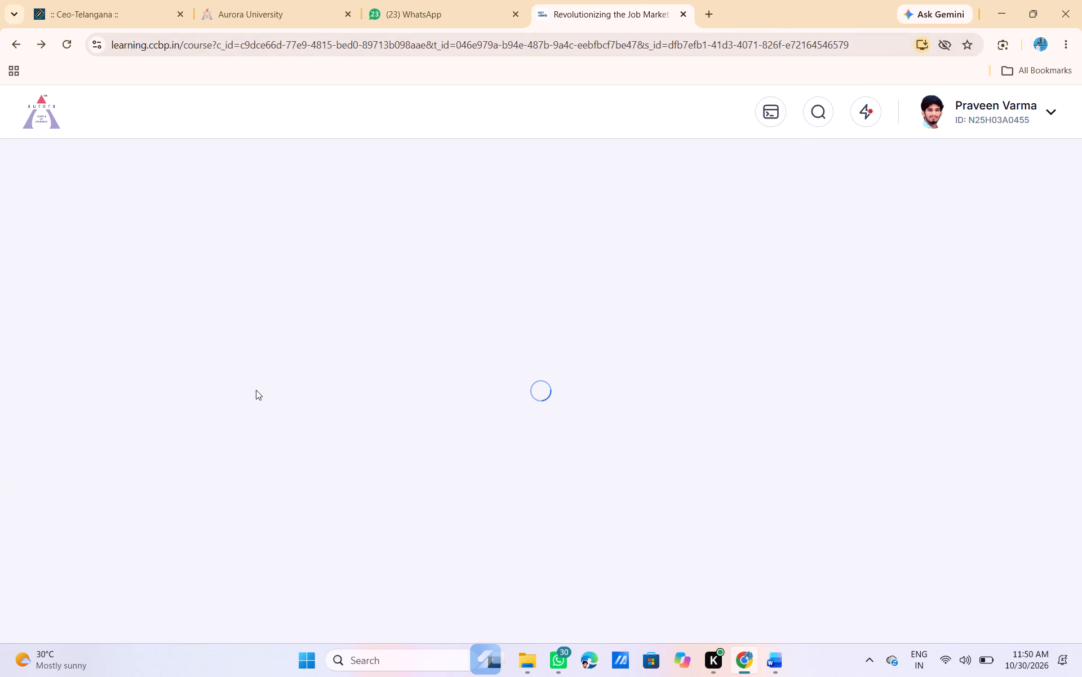
{"action": "scroll", "coordinate": [321, 458], "scroll_direction": "down", "scroll_amount": 2}
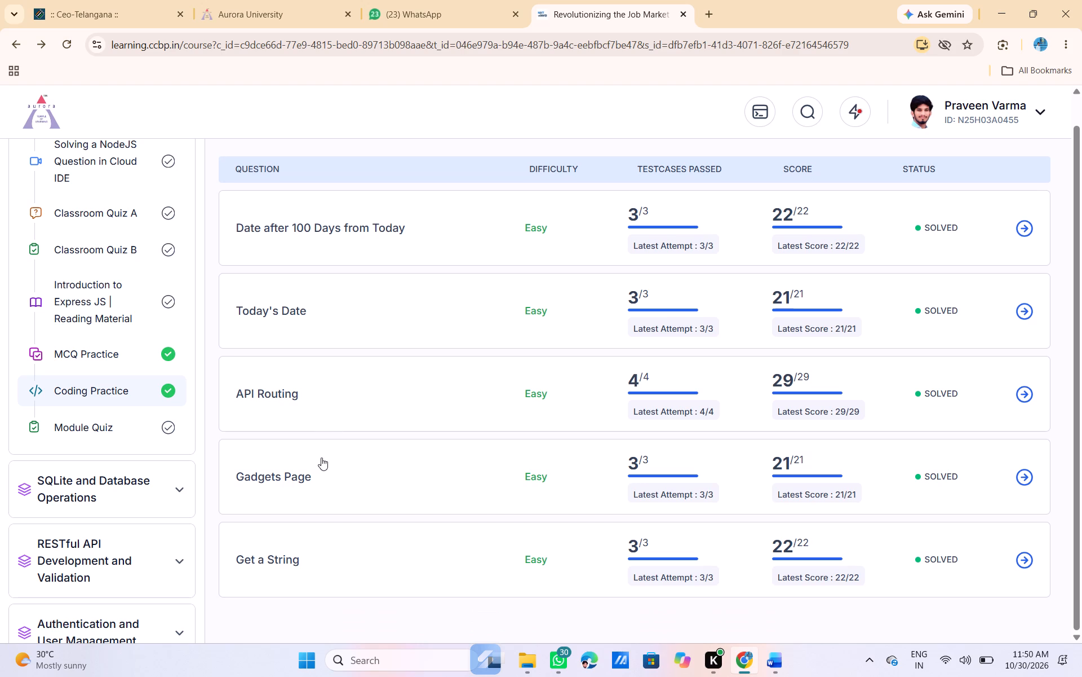
{"action": "scroll", "coordinate": [321, 458], "scroll_direction": "down", "scroll_amount": 1}
{"action": "left_click", "coordinate": [379, 458]}
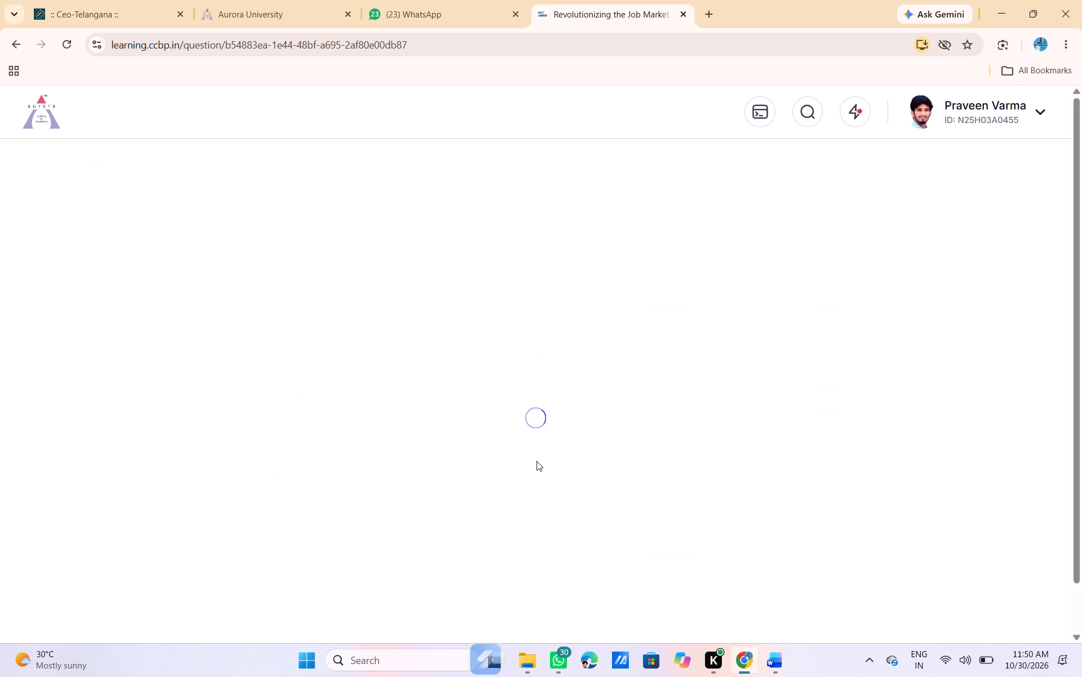
Capture the Gadgets Page question page, from the site header to below the description and instructions, and copy the screenshot.
{"action": "key", "text": "Print"}
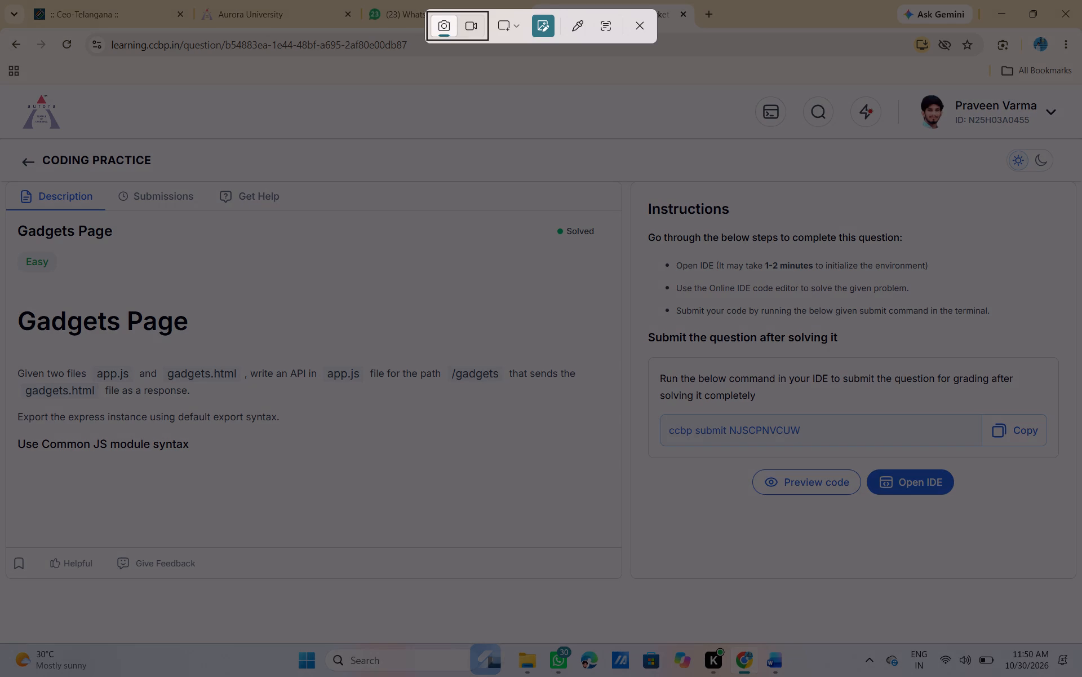
{"action": "left_click_drag", "start_coordinate": [1, 83], "coordinate": [229, 191]}
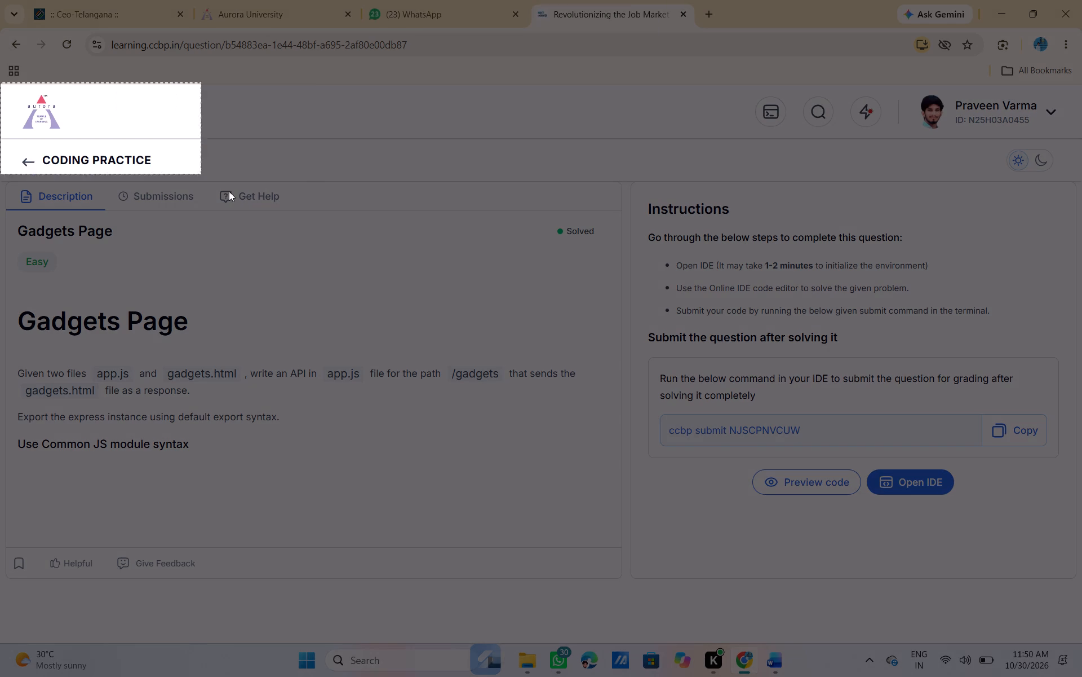
{"action": "left_click_drag", "start_coordinate": [229, 191], "coordinate": [1037, 603]}
{"action": "scroll", "coordinate": [961, 592], "scroll_direction": "right", "scroll_amount": 1}
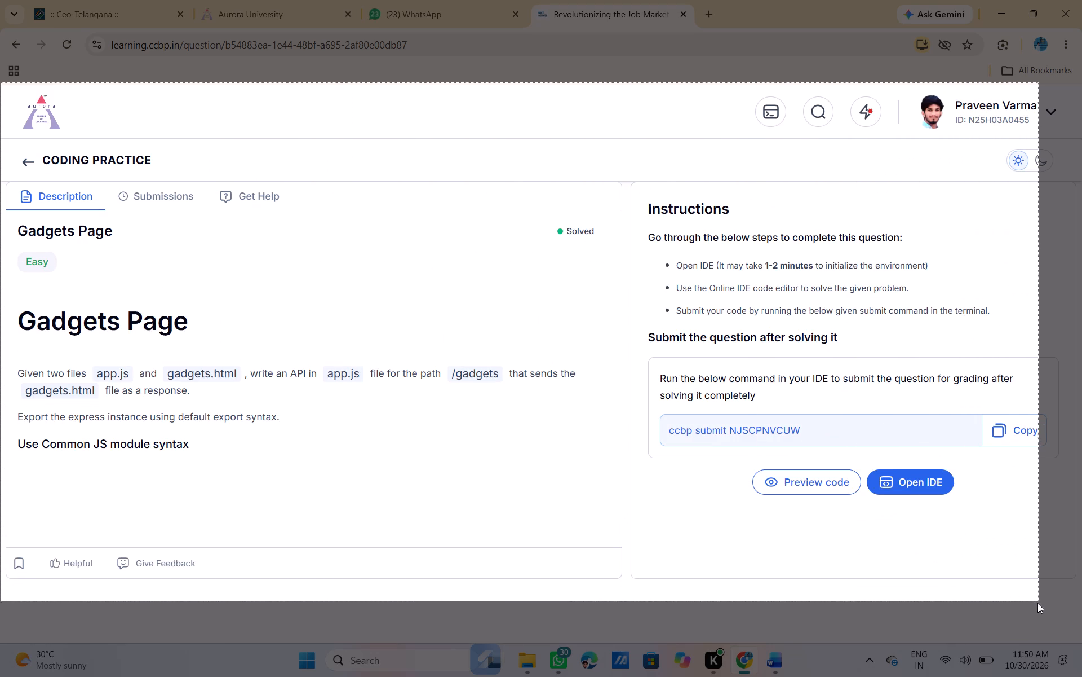
{"action": "left_click_drag", "start_coordinate": [1037, 603], "coordinate": [1081, 591]}
{"action": "key", "text": "ctrl+c"}
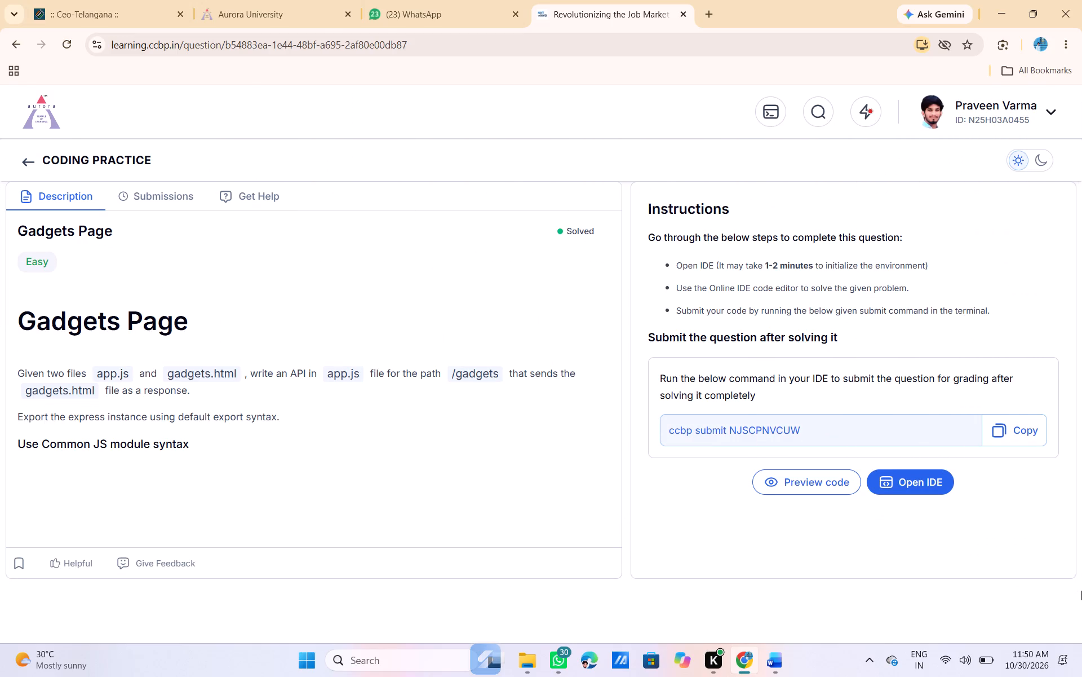
In the Word report, replace the old question description image under the Gadgets Page heading with the copied screenshot.
{"action": "key", "text": "alt+Tab"}
{"action": "scroll", "coordinate": [894, 579], "scroll_direction": "down", "scroll_amount": 1}
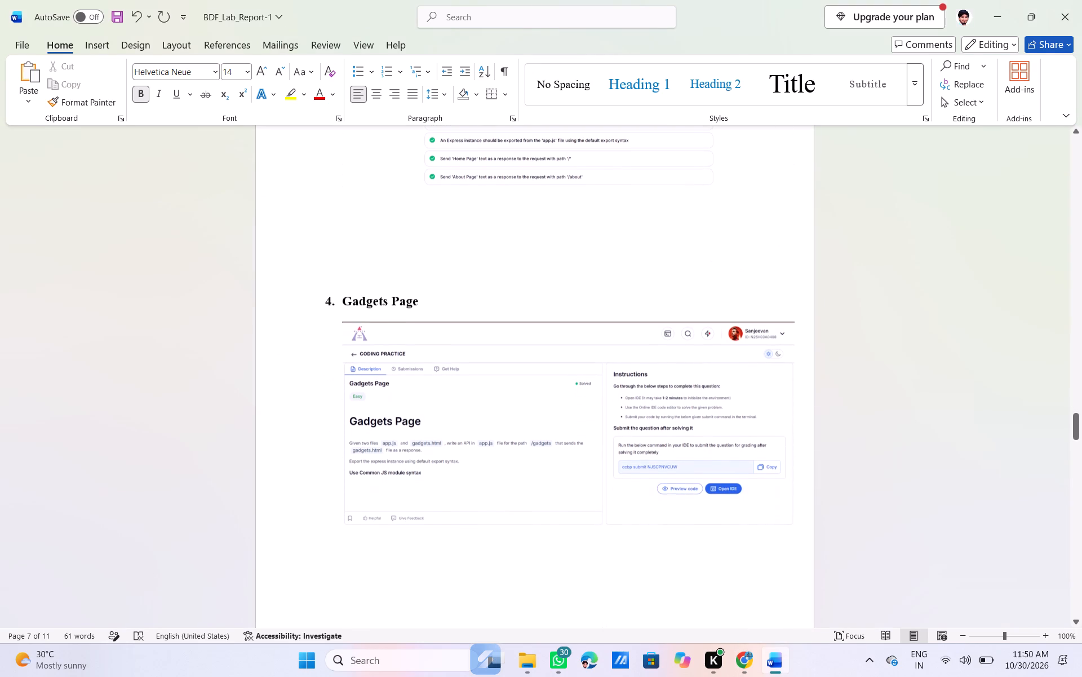
{"action": "left_click", "coordinate": [672, 469]}
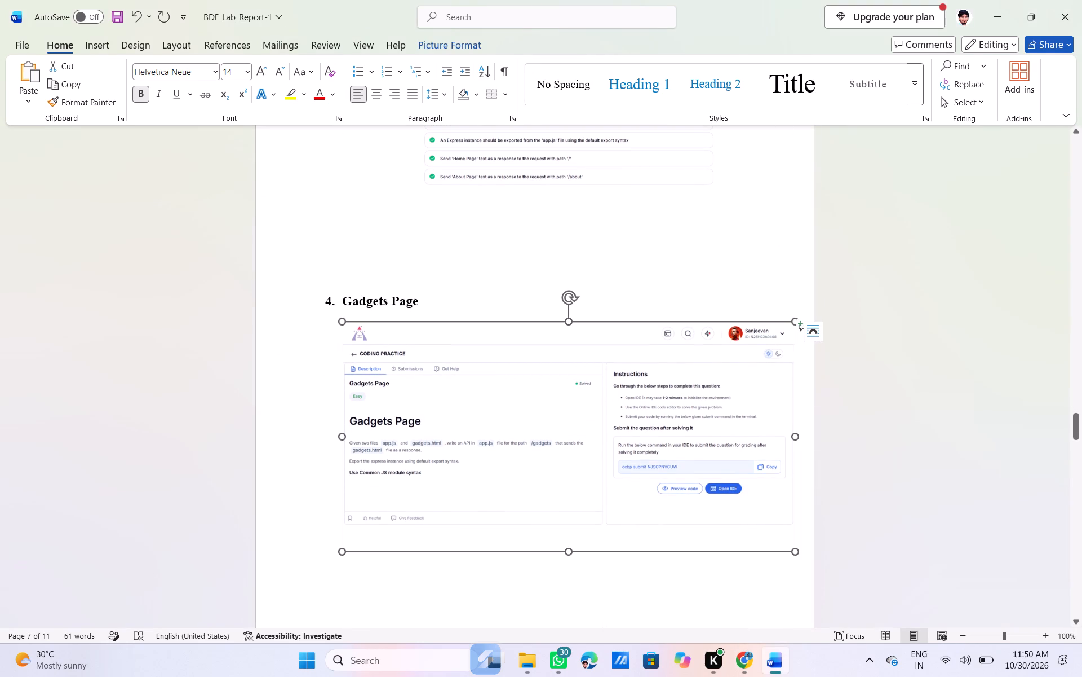
{"action": "key", "text": "Delete"}
{"action": "key", "text": "ctrl+v"}
{"action": "scroll", "coordinate": [672, 469], "scroll_direction": "down", "scroll_amount": 1}
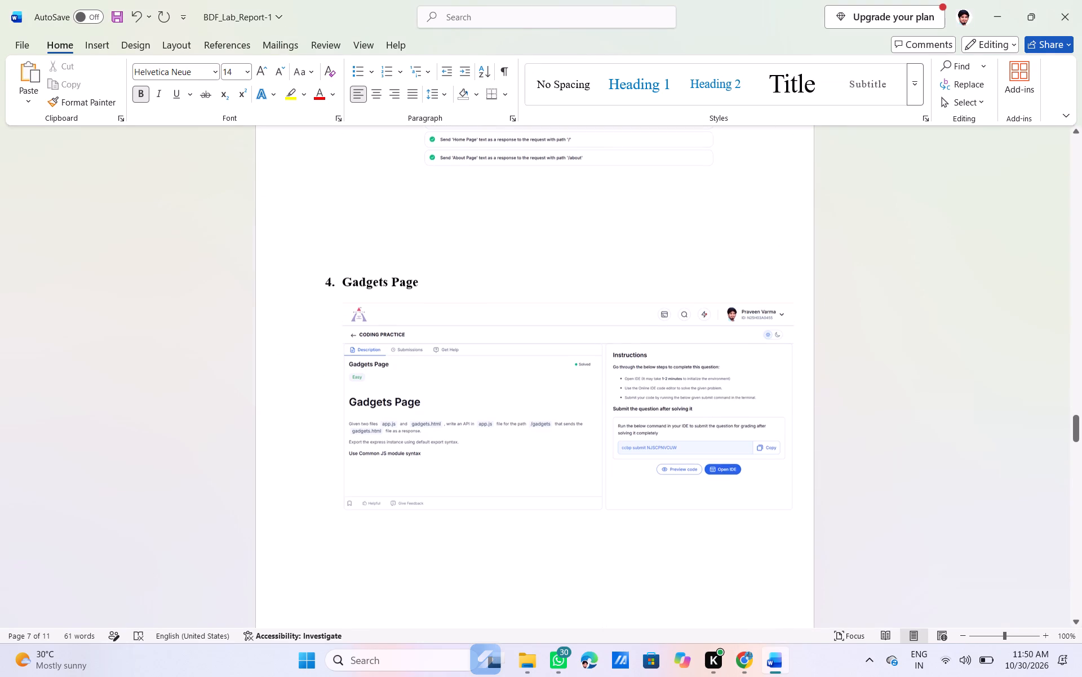
{"action": "scroll", "coordinate": [672, 469], "scroll_direction": "down", "scroll_amount": 4}
In Chrome, open the Gadgets Page code preview, capture it with the site header and app.js code, and copy the screenshot.
{"action": "key", "text": "alt+Tab"}
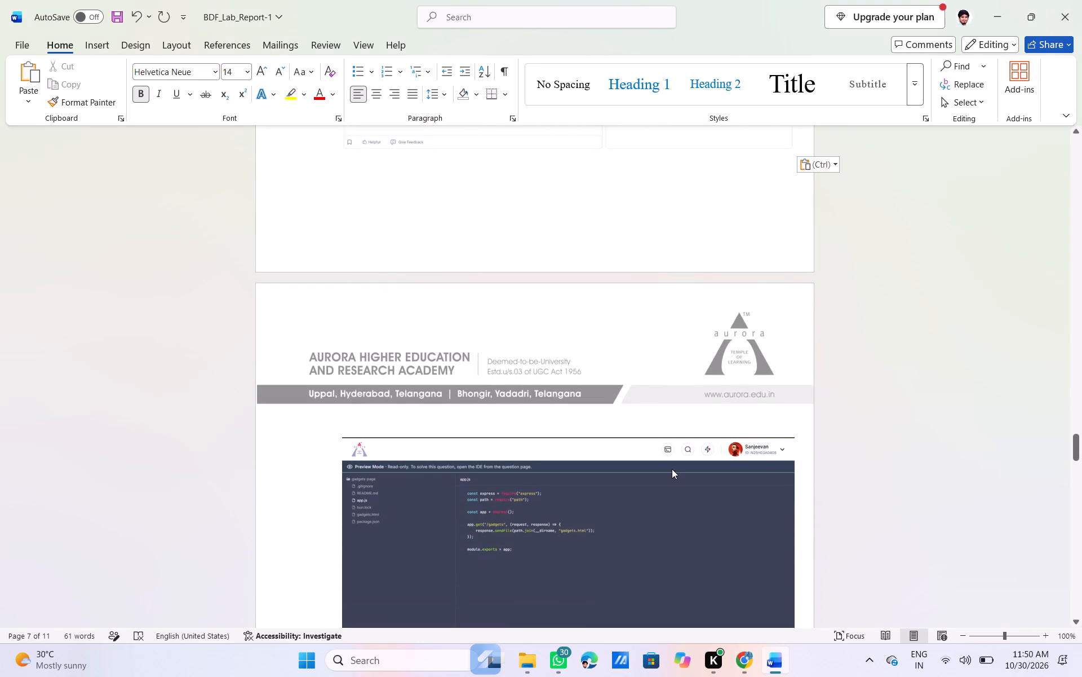
{"action": "left_click", "coordinate": [773, 478]}
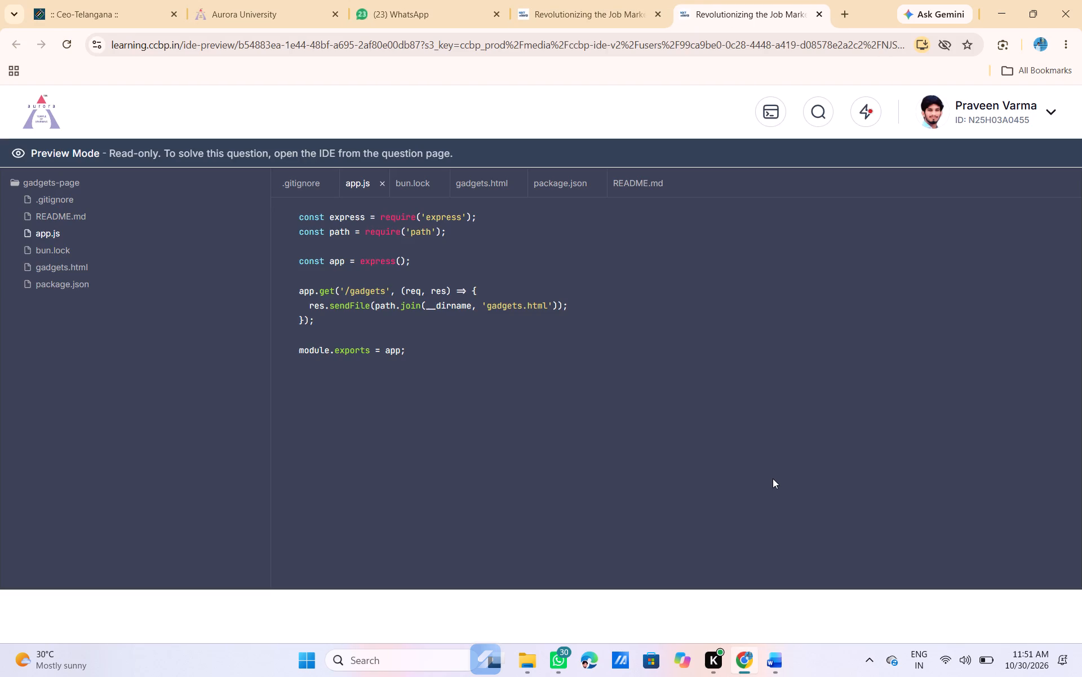
{"action": "key", "text": "Print"}
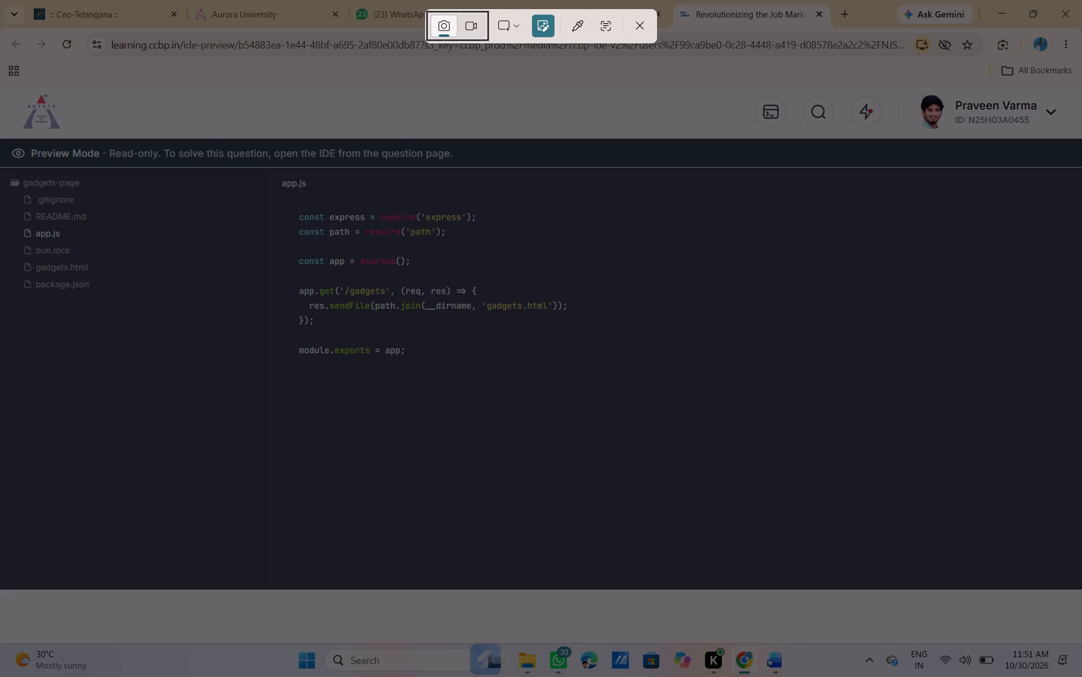
{"action": "left_click_drag", "start_coordinate": [2, 83], "coordinate": [1075, 483]}
{"action": "scroll", "coordinate": [923, 380], "scroll_direction": "right", "scroll_amount": 1}
{"action": "scroll", "coordinate": [1081, 425], "scroll_direction": "up", "scroll_amount": 1}
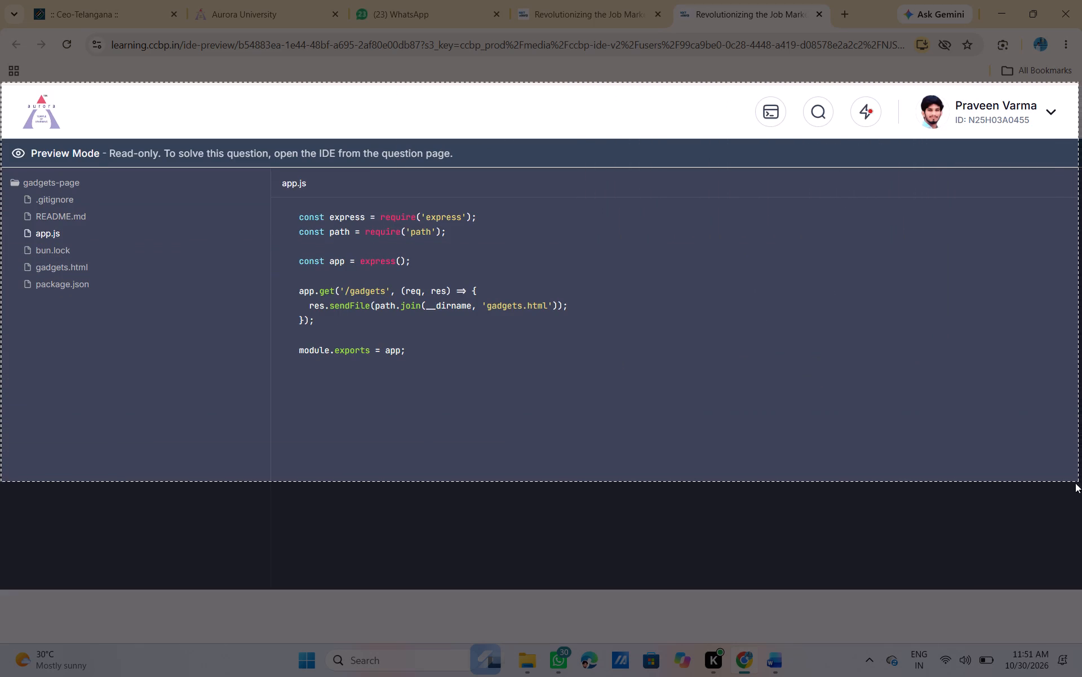
{"action": "left_click_drag", "start_coordinate": [1075, 483], "coordinate": [1081, 586]}
{"action": "scroll", "coordinate": [1075, 483], "scroll_direction": "up", "scroll_amount": 1}
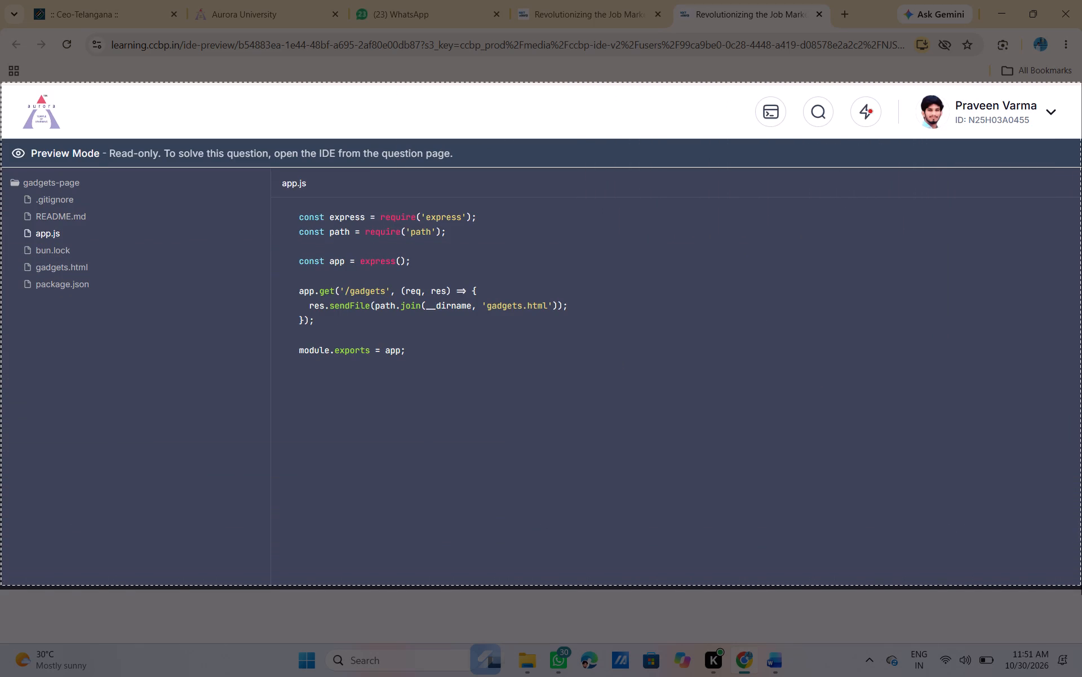
{"action": "left_click_drag", "start_coordinate": [1081, 586], "coordinate": [1081, 590]}
{"action": "scroll", "coordinate": [1081, 586], "scroll_direction": "up", "scroll_amount": 1}
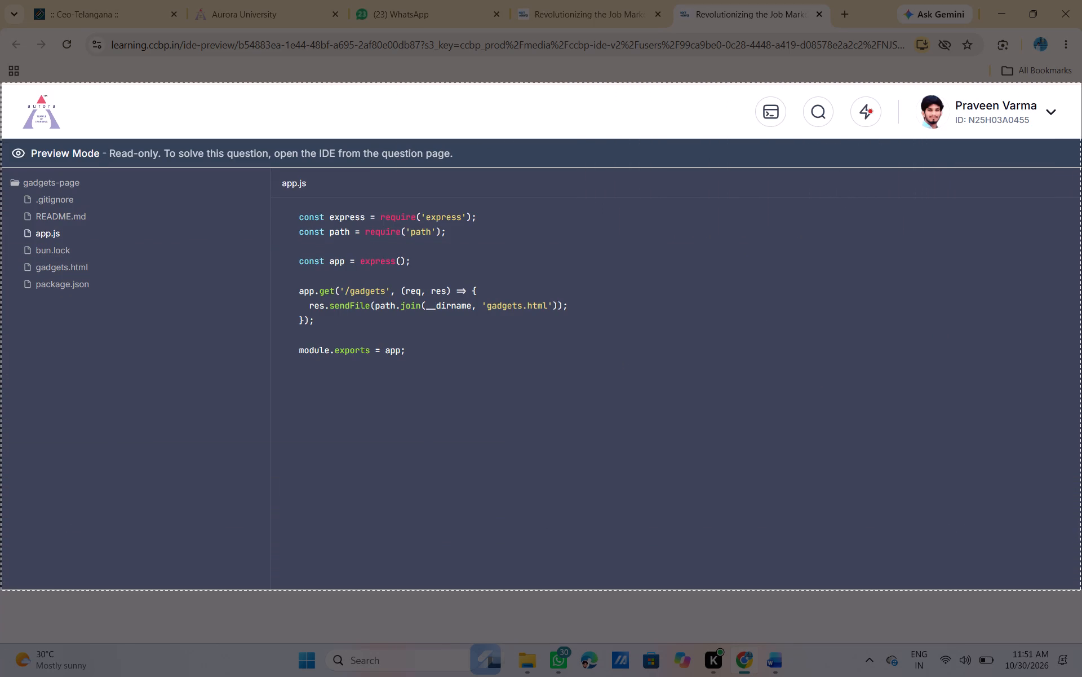
{"action": "key", "text": "ctrl+c"}
In the Word report, replace the old Gadgets Page code preview image with the copied screenshot.
{"action": "key", "text": "alt+Tab"}
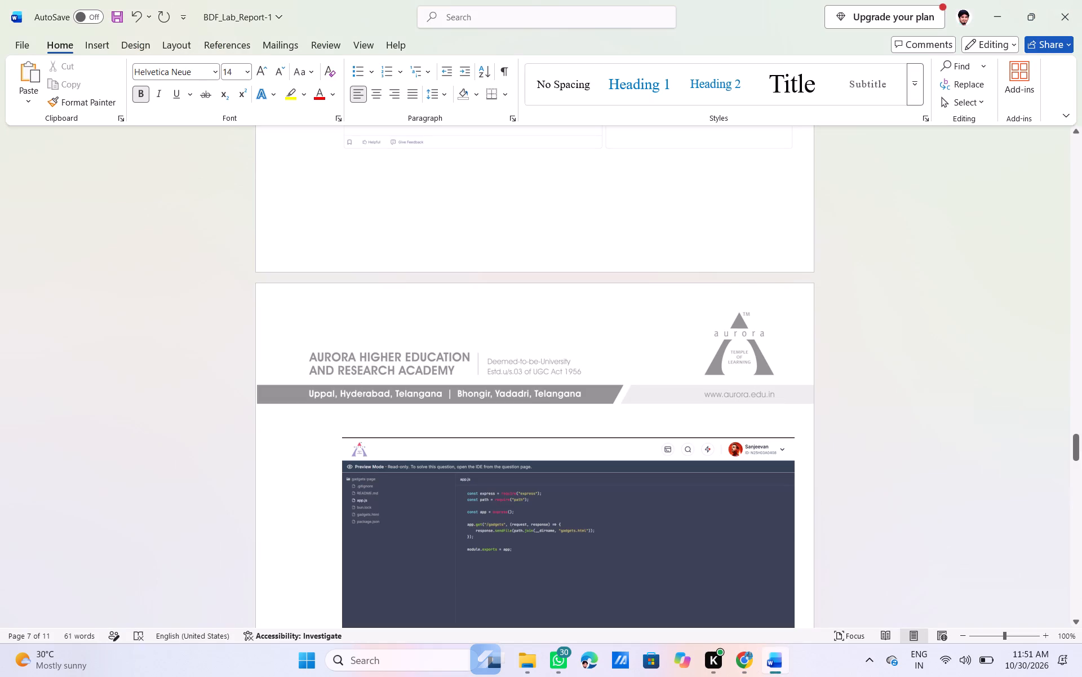
{"action": "scroll", "coordinate": [682, 508], "scroll_direction": "right", "scroll_amount": 1}
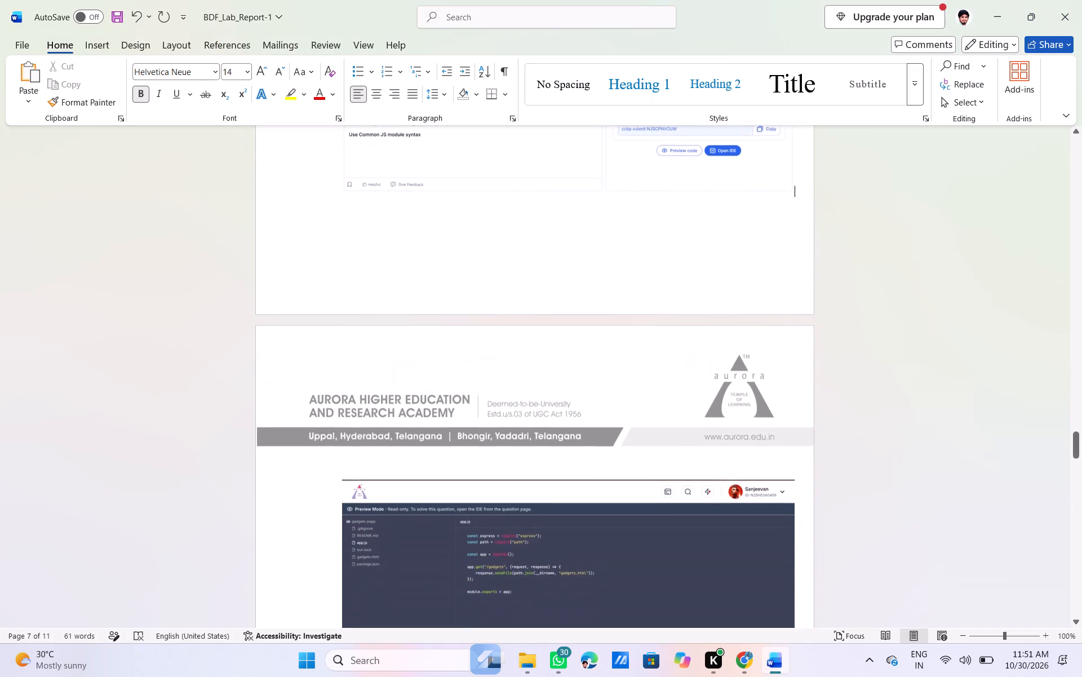
{"action": "left_click", "coordinate": [660, 526]}
{"action": "key", "text": "Delete"}
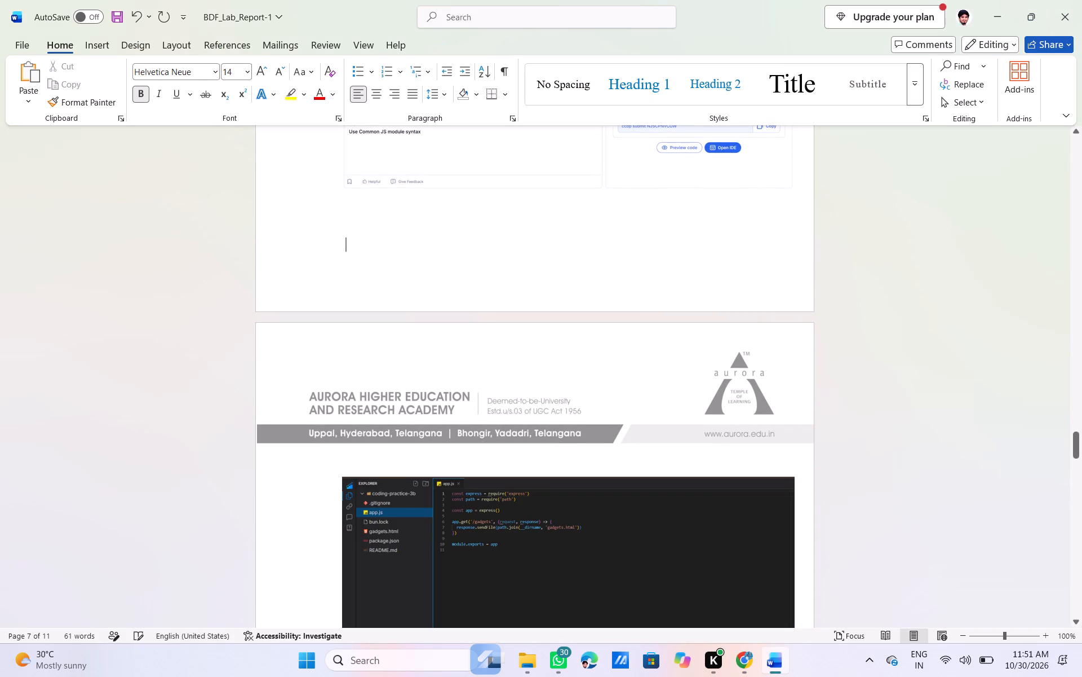
{"action": "key", "text": "ctrl+v"}
{"action": "scroll", "coordinate": [660, 526], "scroll_direction": "down", "scroll_amount": 3}
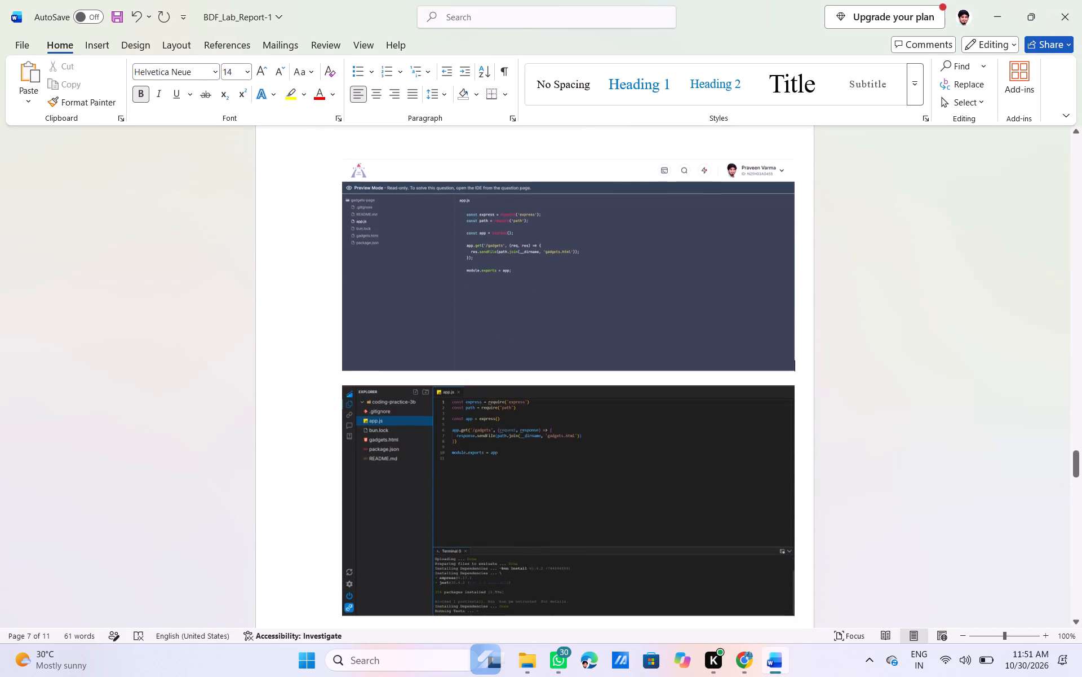
{"action": "scroll", "coordinate": [660, 526], "scroll_direction": "down", "scroll_amount": 6}
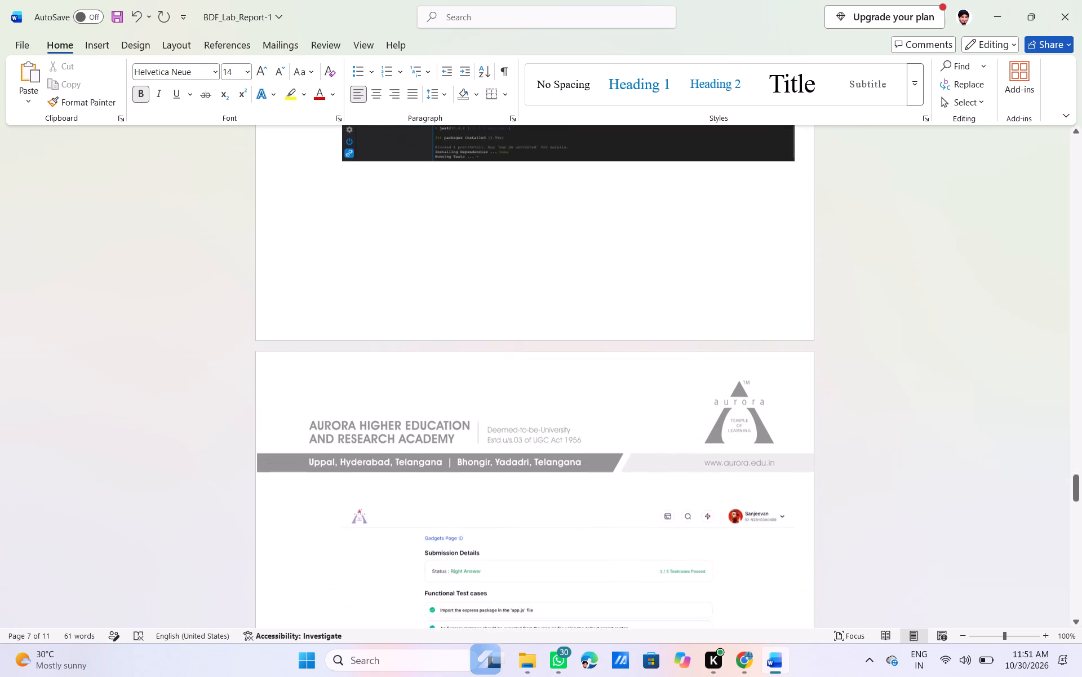
{"action": "scroll", "coordinate": [660, 526], "scroll_direction": "down", "scroll_amount": 2}
In Chrome, return to the Gadgets Page question, open it in the IDE, and close the code preview page.
{"action": "key", "text": "alt+Tab"}
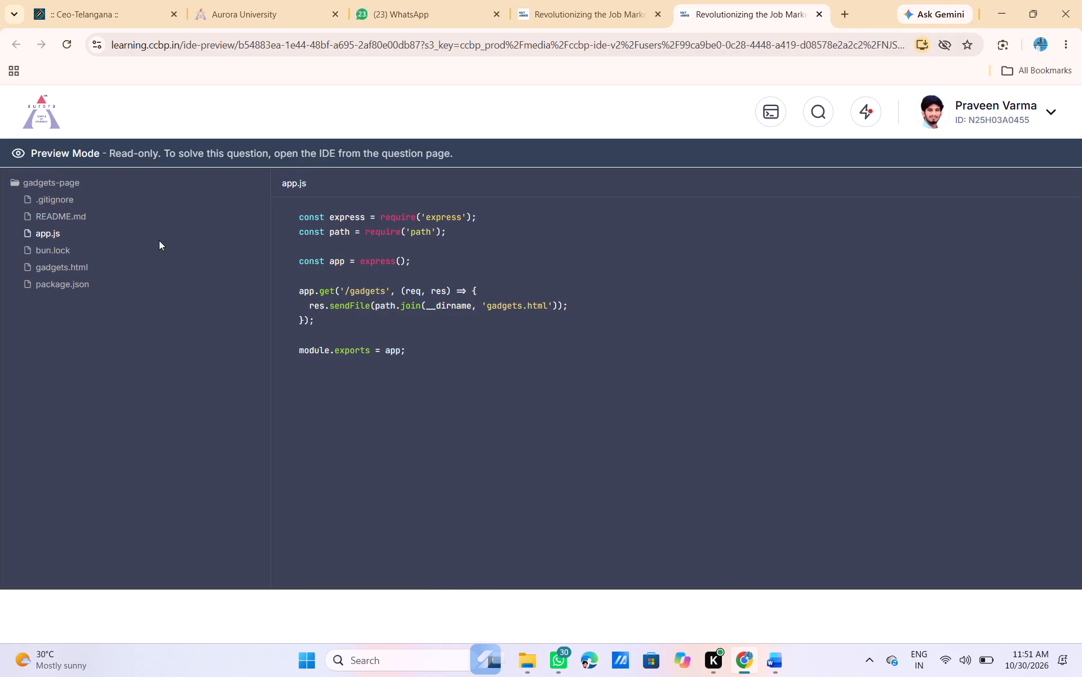
{"action": "left_click", "coordinate": [600, 8]}
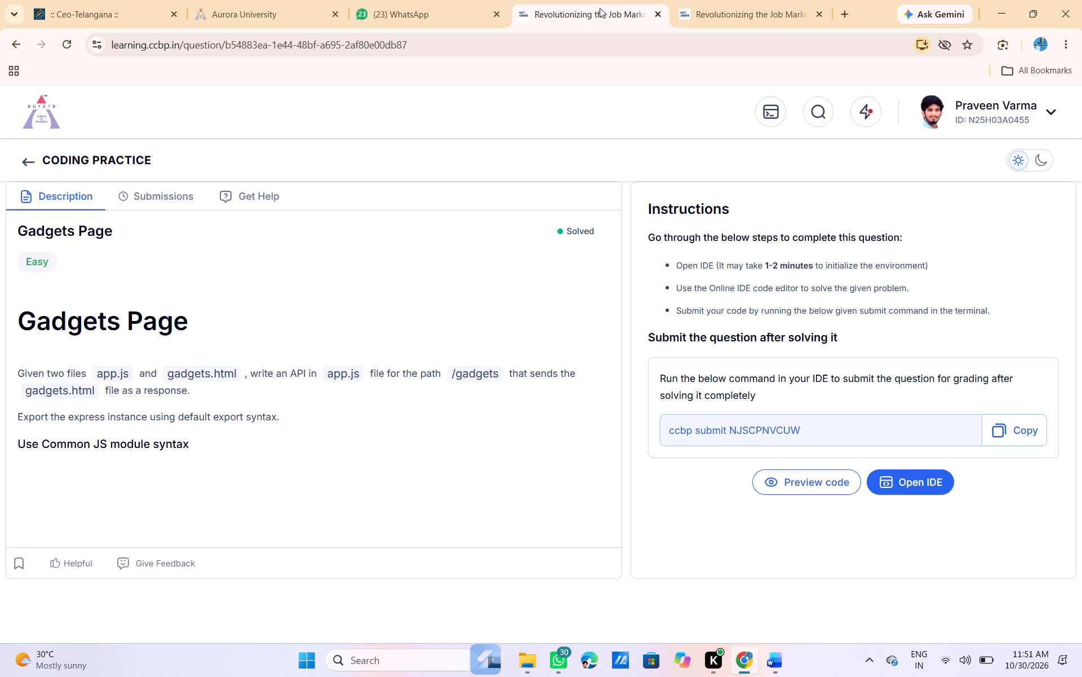
{"action": "left_click", "coordinate": [921, 480]}
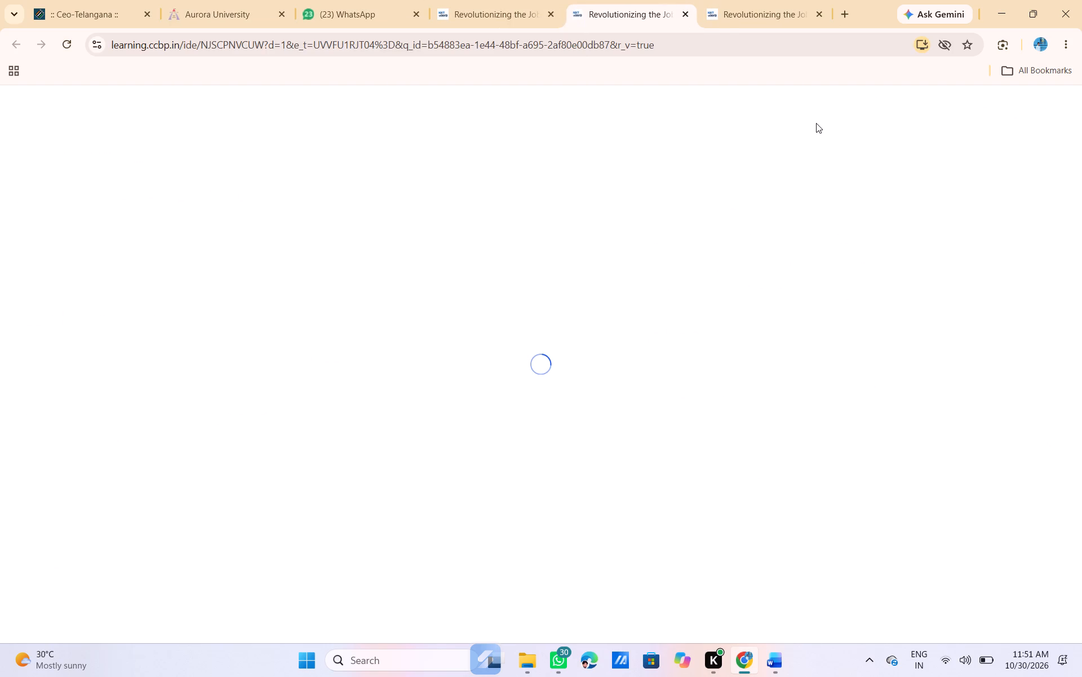
{"action": "left_click", "coordinate": [817, 14]}
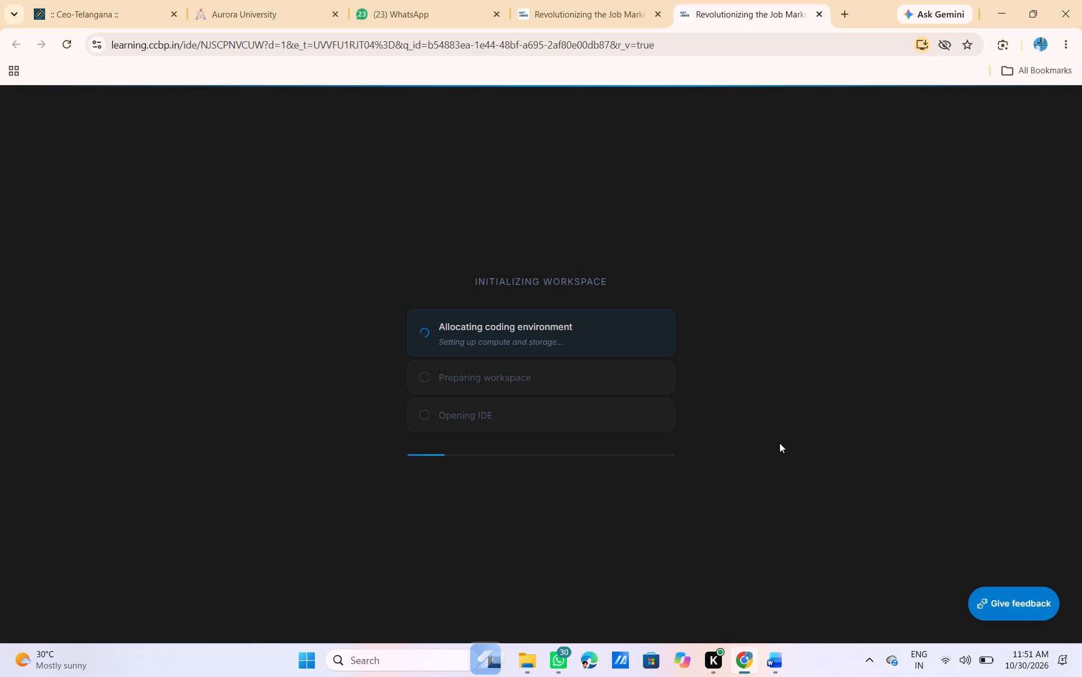
{"action": "key", "text": "Tab"}
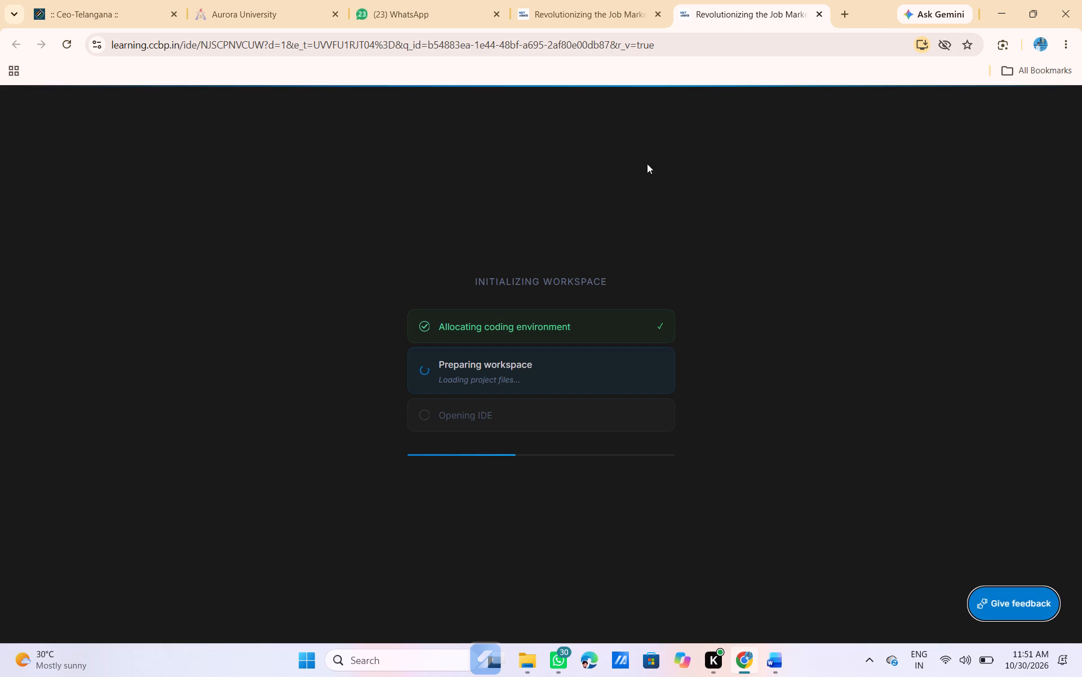
{"action": "left_click", "coordinate": [276, 0]}
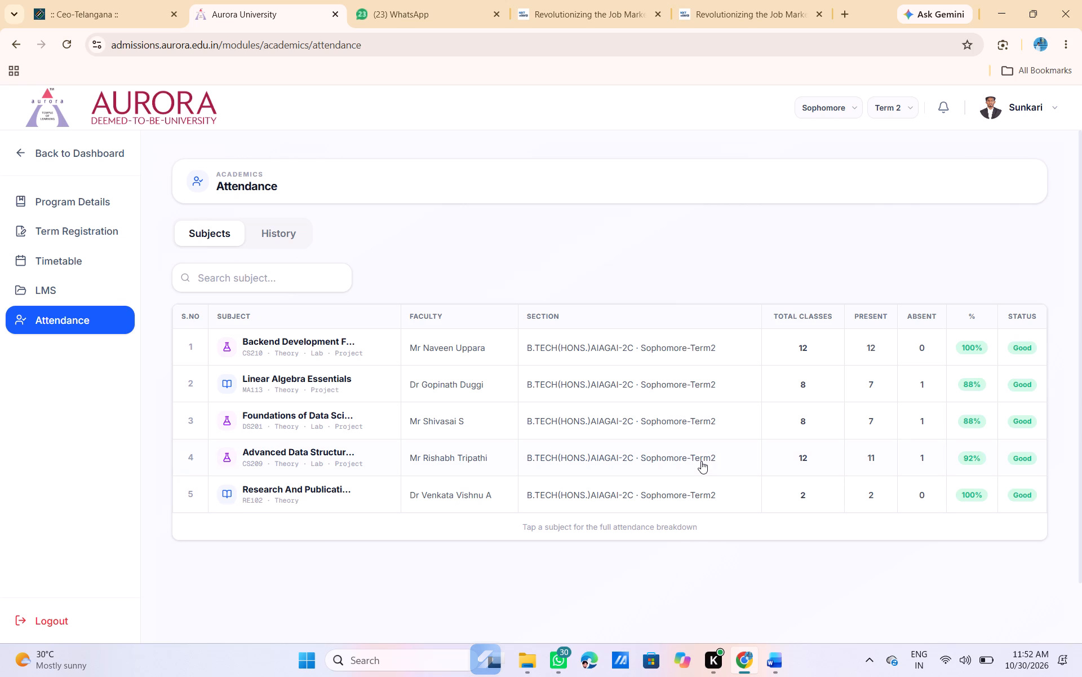
{"action": "left_click", "coordinate": [764, 0]}
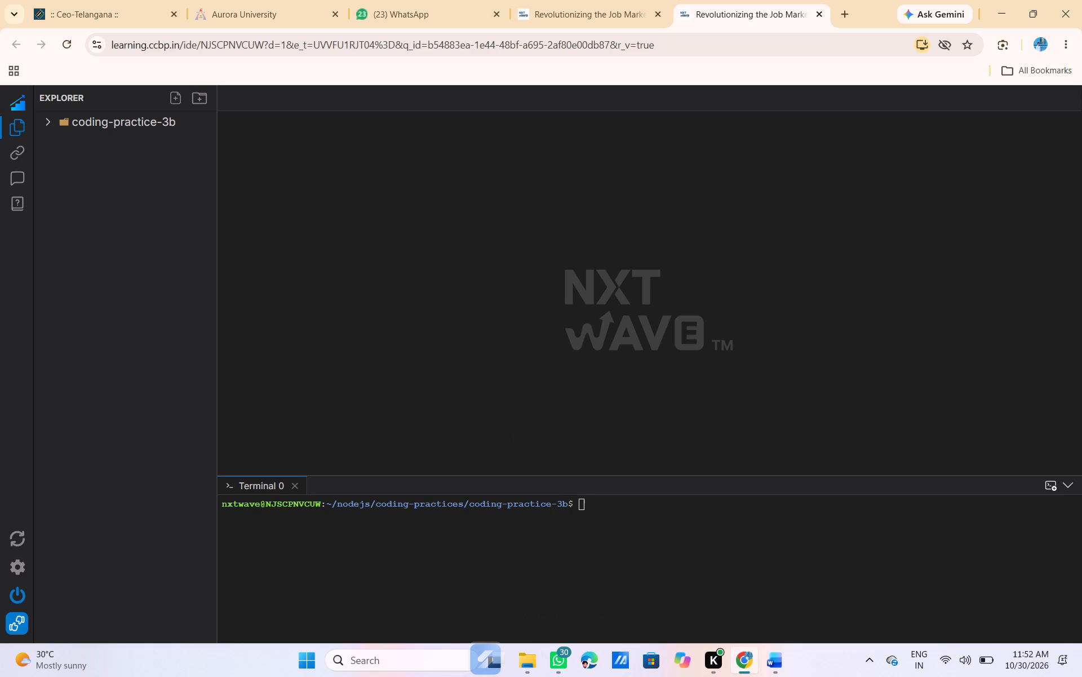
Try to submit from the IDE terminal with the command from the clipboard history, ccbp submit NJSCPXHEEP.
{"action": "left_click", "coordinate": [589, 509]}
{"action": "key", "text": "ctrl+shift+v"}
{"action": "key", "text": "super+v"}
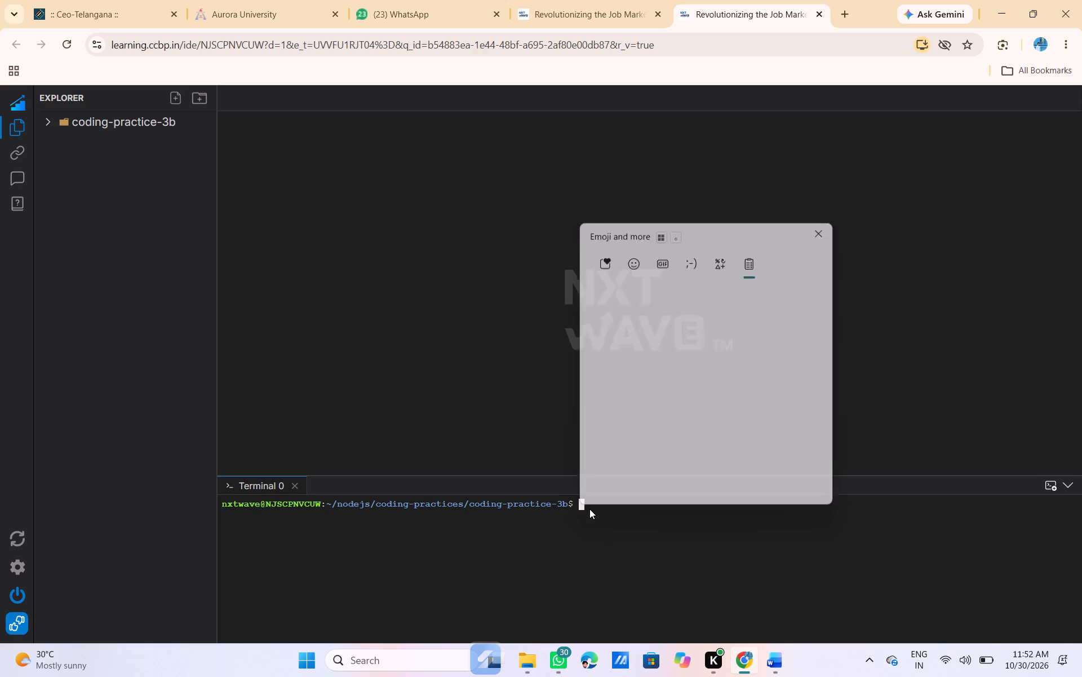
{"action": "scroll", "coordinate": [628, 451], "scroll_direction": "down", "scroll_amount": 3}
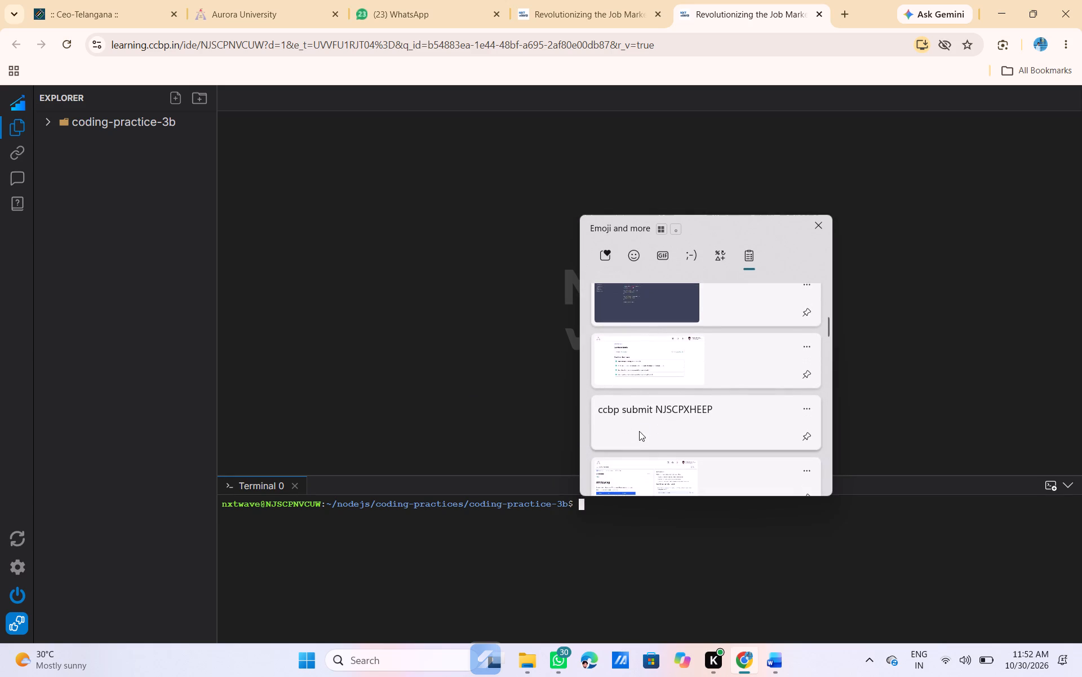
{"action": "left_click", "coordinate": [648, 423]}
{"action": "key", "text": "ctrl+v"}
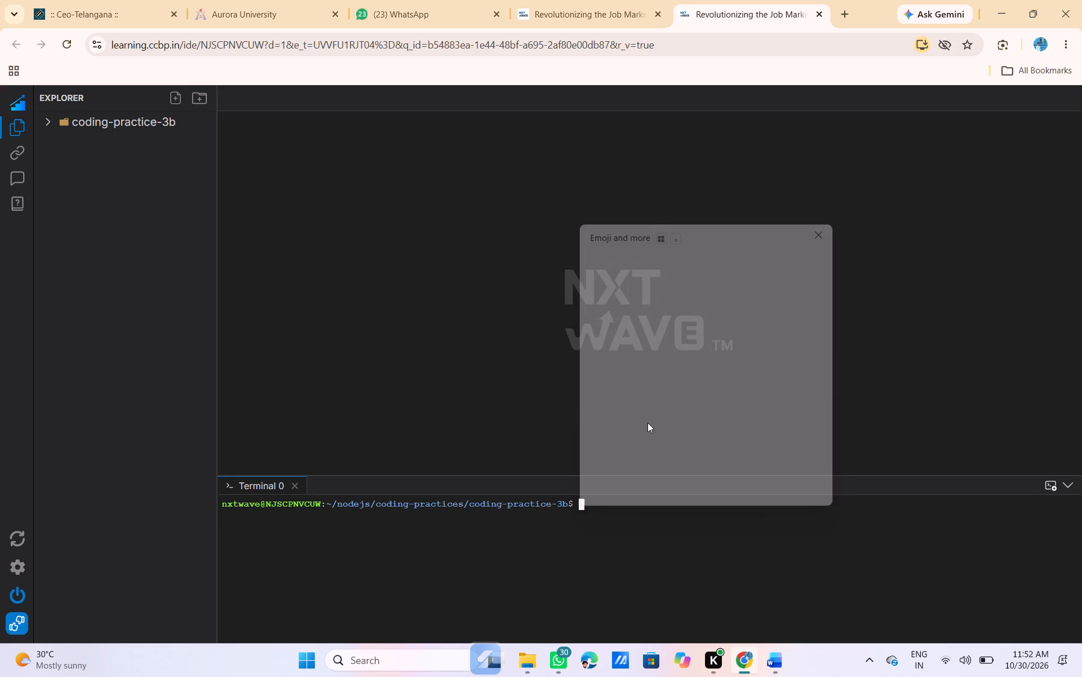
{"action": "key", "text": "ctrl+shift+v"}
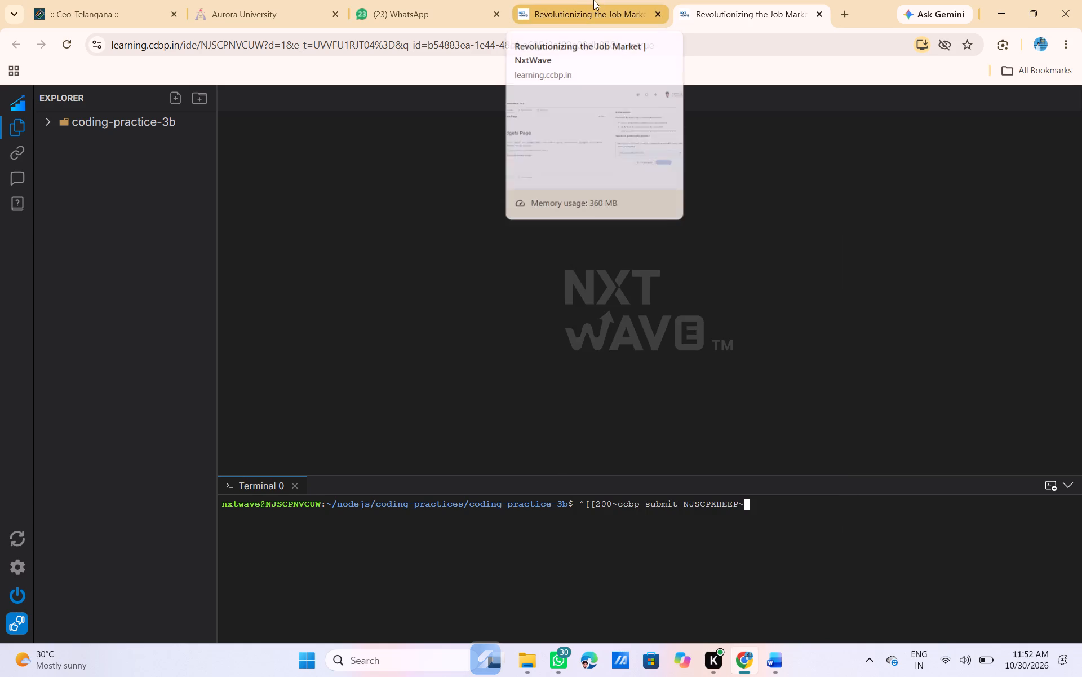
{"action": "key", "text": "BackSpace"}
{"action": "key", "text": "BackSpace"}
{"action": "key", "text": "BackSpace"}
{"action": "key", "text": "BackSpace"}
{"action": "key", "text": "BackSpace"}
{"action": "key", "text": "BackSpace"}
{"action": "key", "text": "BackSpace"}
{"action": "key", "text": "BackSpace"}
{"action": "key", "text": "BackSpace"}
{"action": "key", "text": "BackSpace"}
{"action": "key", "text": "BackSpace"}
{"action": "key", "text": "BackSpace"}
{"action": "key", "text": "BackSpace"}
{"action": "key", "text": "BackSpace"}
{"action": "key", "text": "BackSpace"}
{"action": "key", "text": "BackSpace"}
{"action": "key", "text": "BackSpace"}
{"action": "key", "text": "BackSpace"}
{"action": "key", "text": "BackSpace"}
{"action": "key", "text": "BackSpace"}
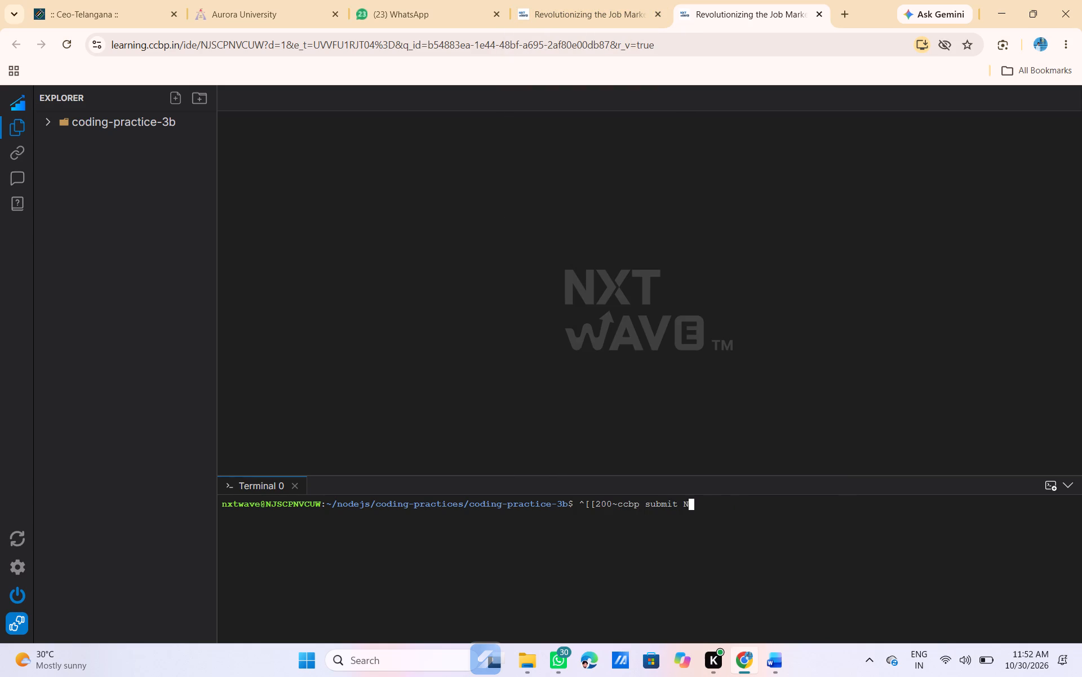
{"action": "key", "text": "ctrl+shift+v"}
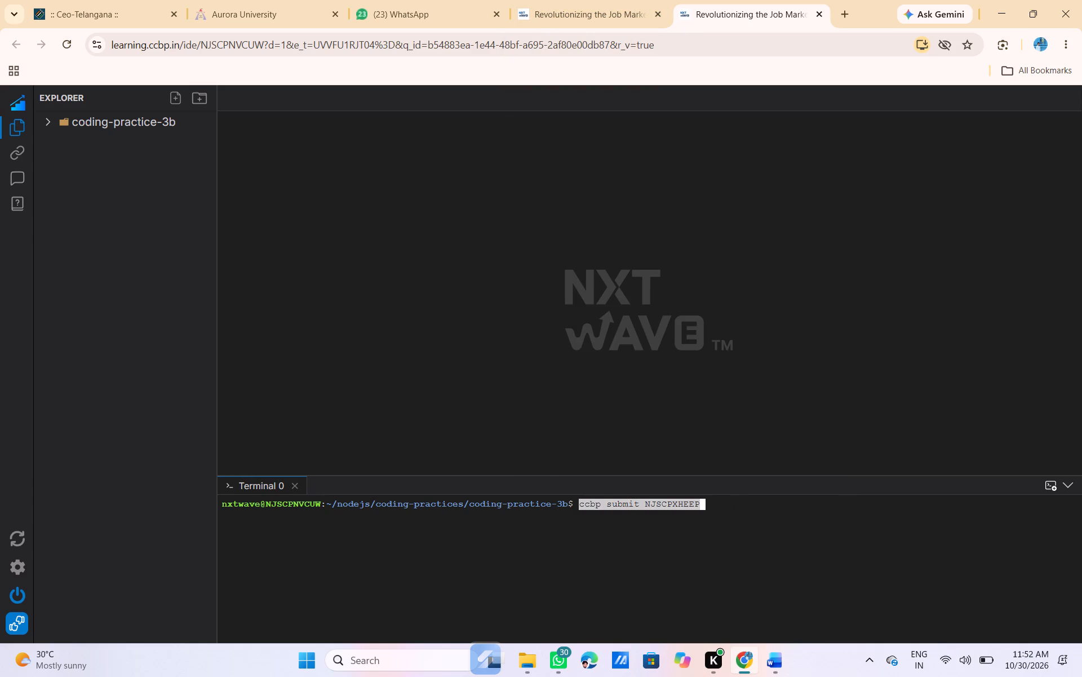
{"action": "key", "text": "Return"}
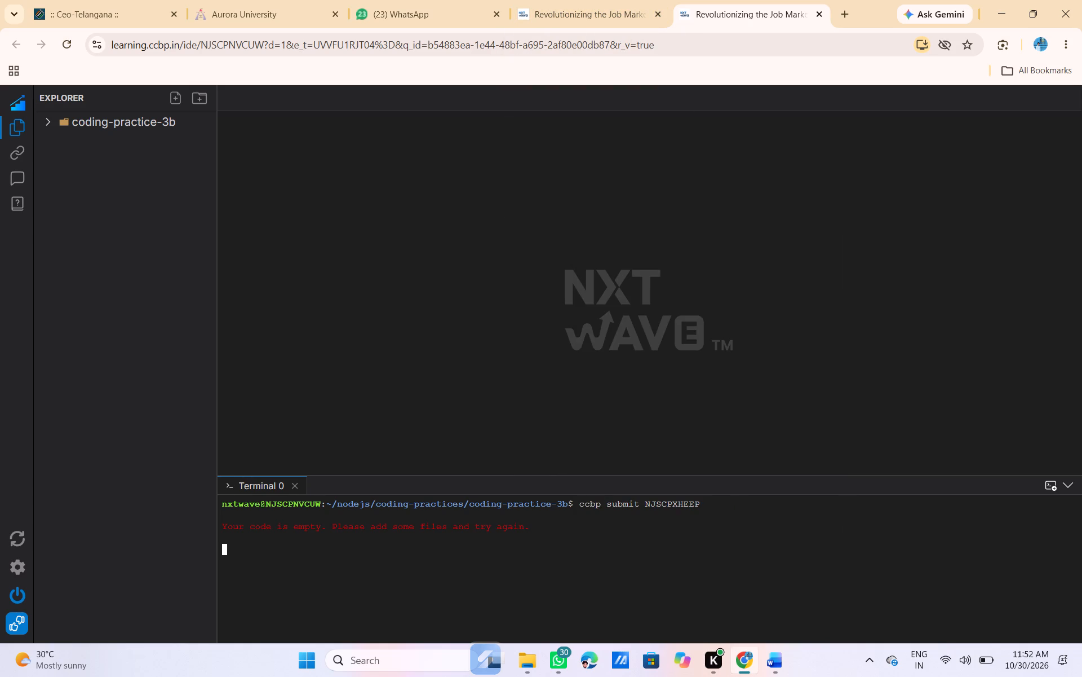
Copy the submit command from the Gadgets Page question and run ccbp submit NJSCPNVCUW in the IDE terminal.
{"action": "left_click", "coordinate": [636, 4]}
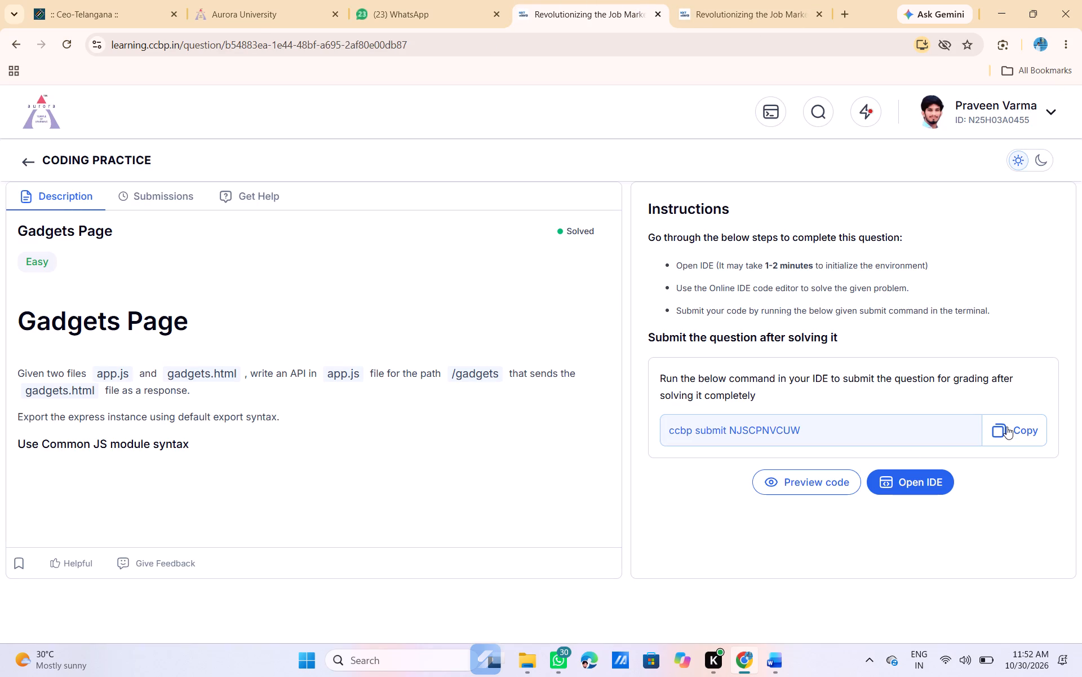
{"action": "left_click", "coordinate": [1006, 427]}
{"action": "left_click", "coordinate": [763, 0]}
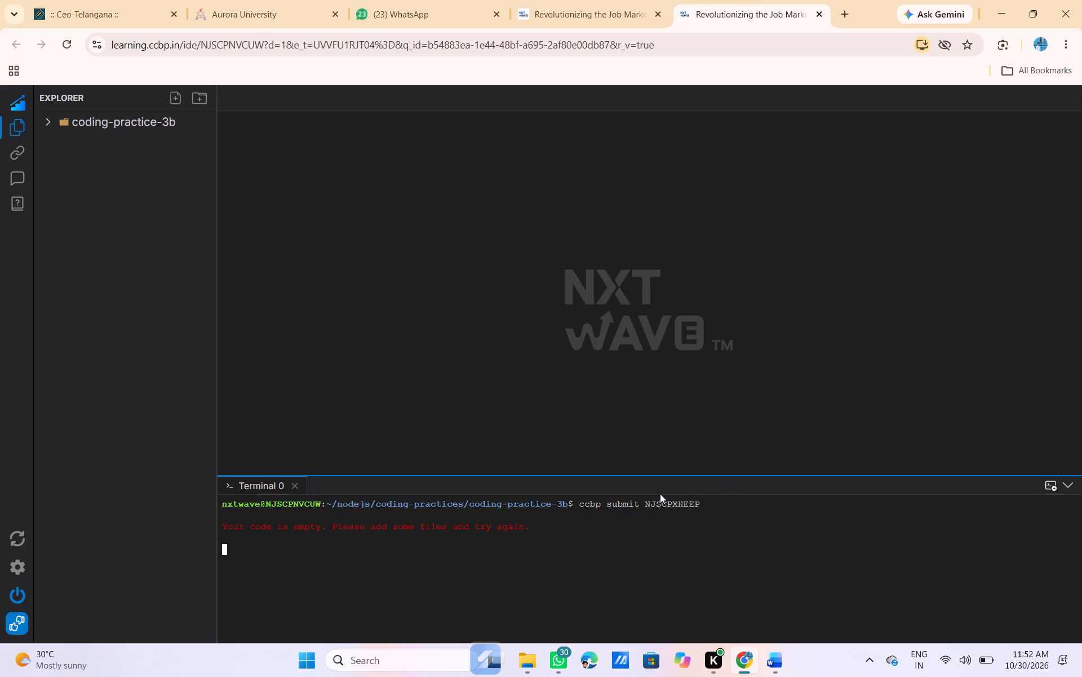
{"action": "left_click", "coordinate": [633, 535]}
{"action": "left_click", "coordinate": [703, 515]}
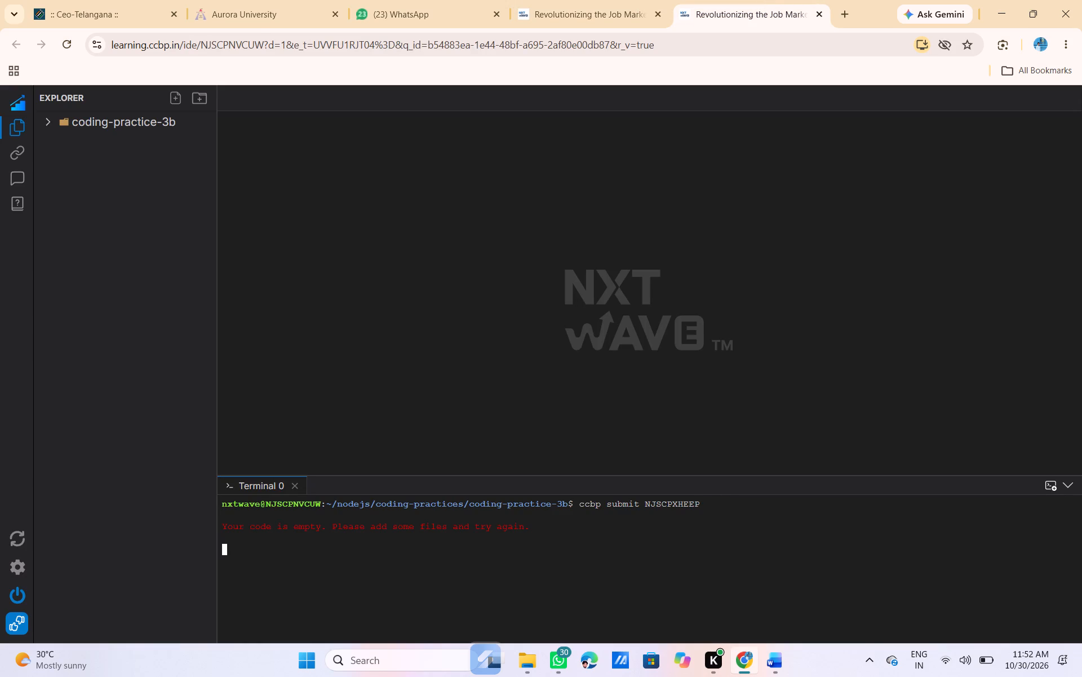
{"action": "key", "text": "Return"}
{"action": "key", "text": "Return"}
{"action": "key", "text": "Return"}
{"action": "key", "text": "Return"}
{"action": "key", "text": "Return"}
{"action": "key", "text": "Return"}
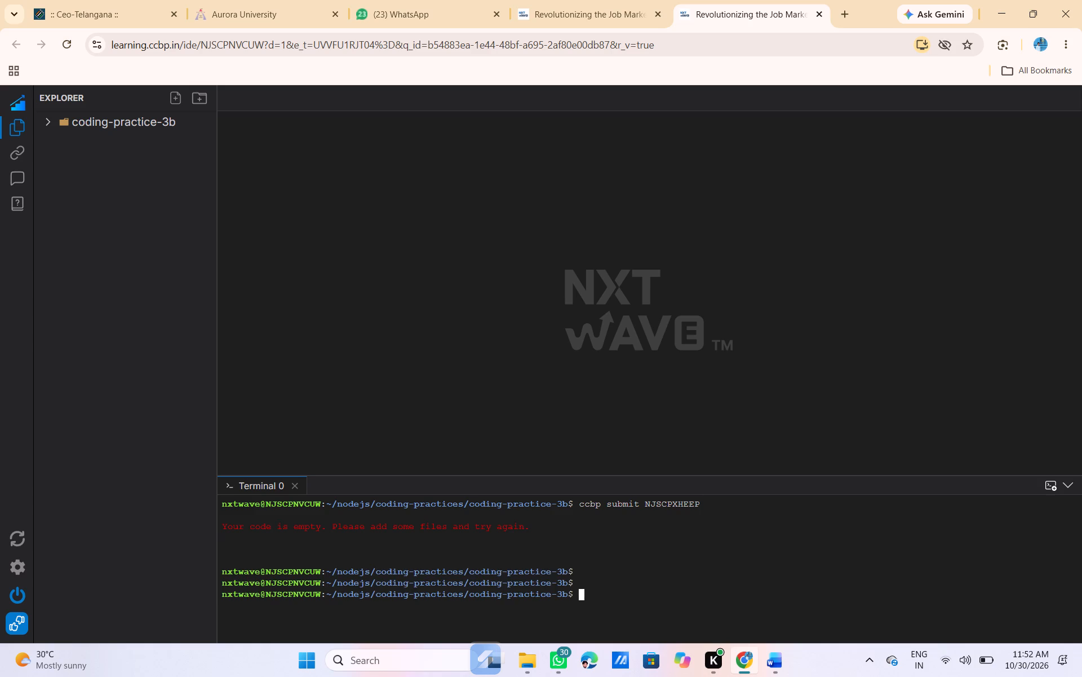
{"action": "key", "text": "ctrl+shift+v"}
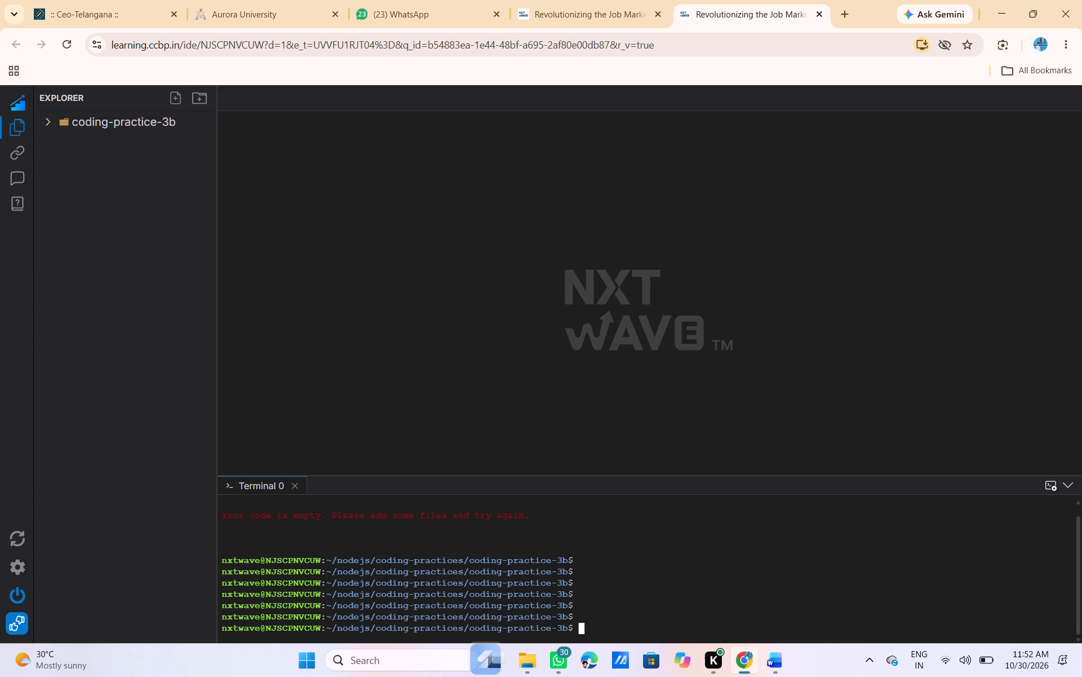
{"action": "key", "text": "Return"}
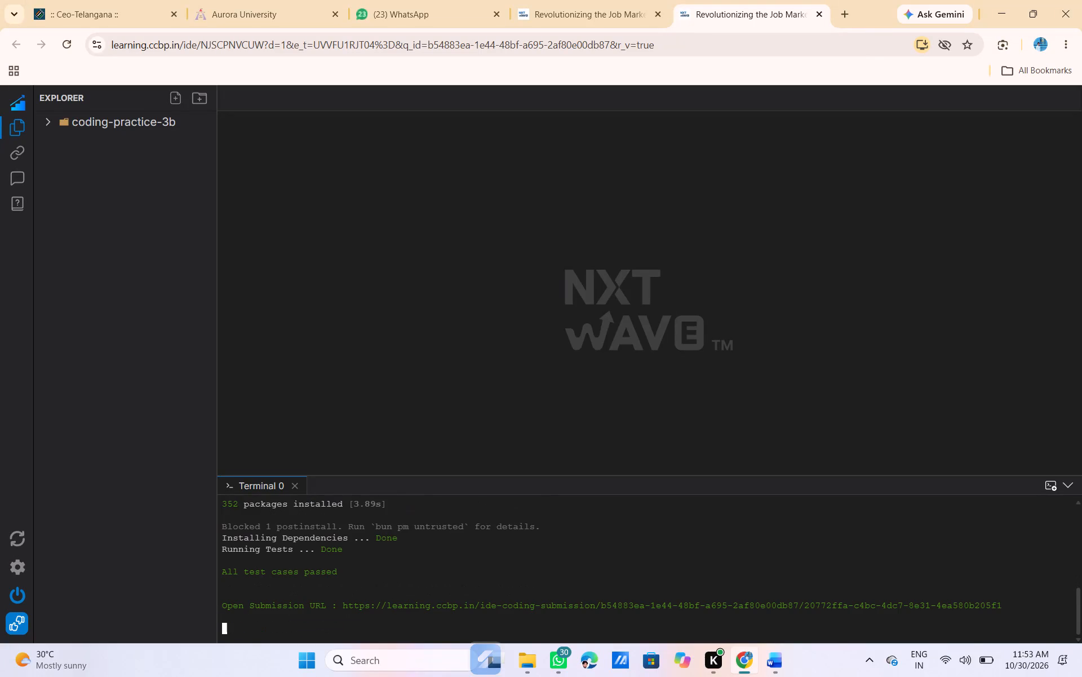
Open the submission URL from the terminal, capture the Submission Details page with the site header, and copy the screenshot.
{"action": "left_click", "coordinate": [519, 608]}
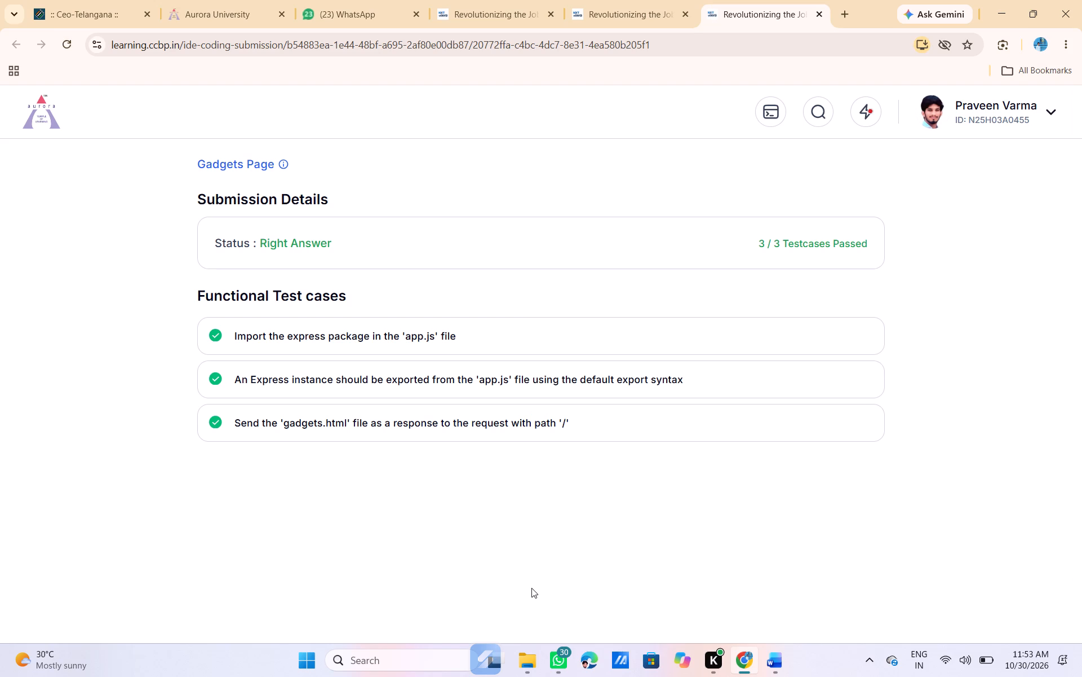
{"action": "key", "text": "Print"}
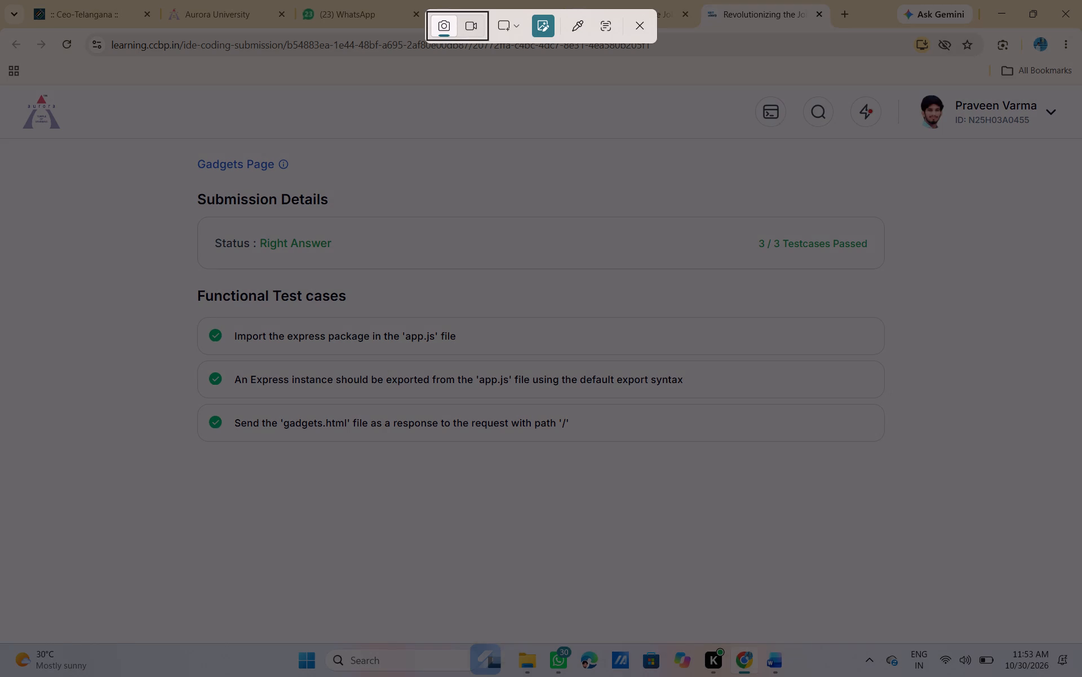
{"action": "left_click_drag", "start_coordinate": [0, 86], "coordinate": [1081, 611]}
{"action": "key", "text": "ctrl+c"}
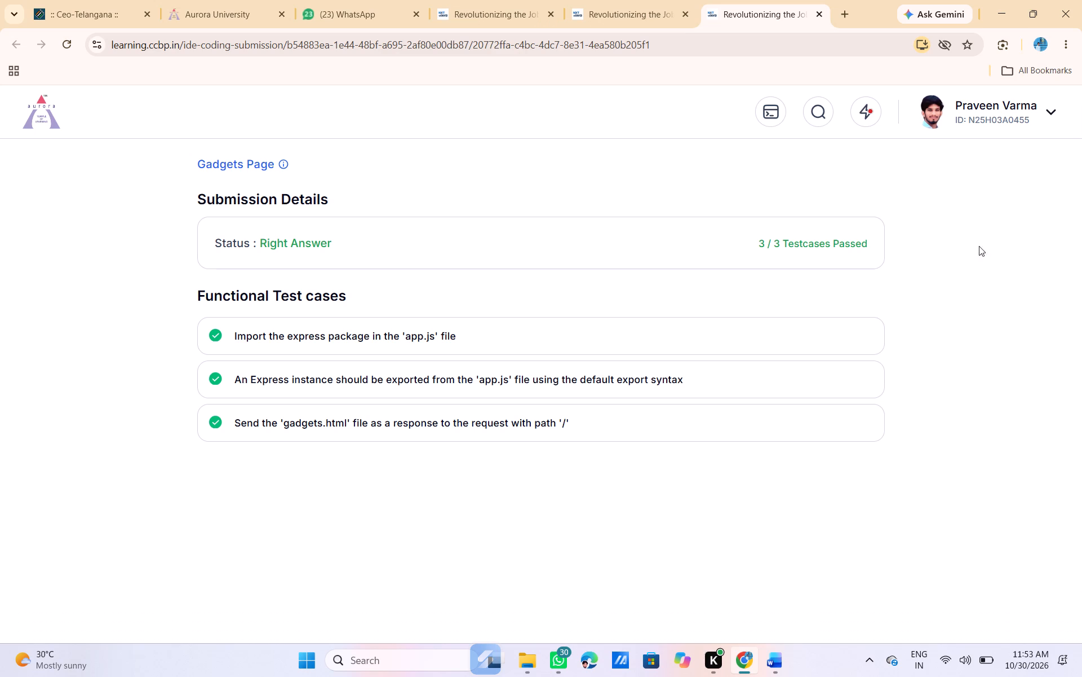
In the Word report, replace the old Gadgets Page submission details image above the Get a String heading with the copied screenshot.
{"action": "left_click", "coordinate": [635, 0]}
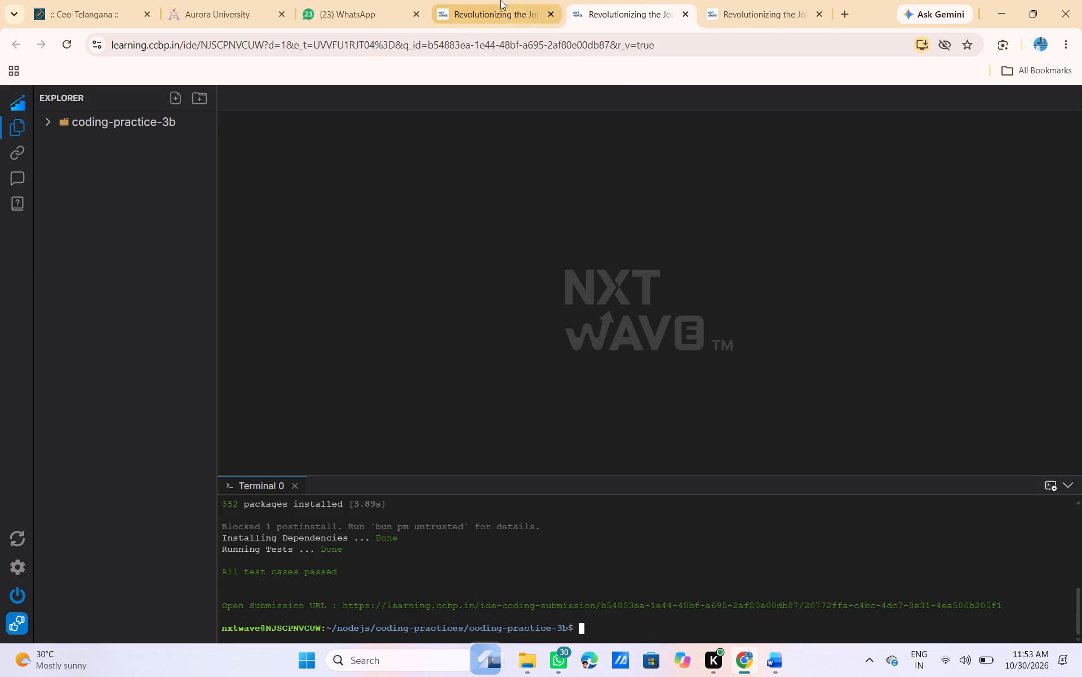
{"action": "left_click", "coordinate": [493, 0]}
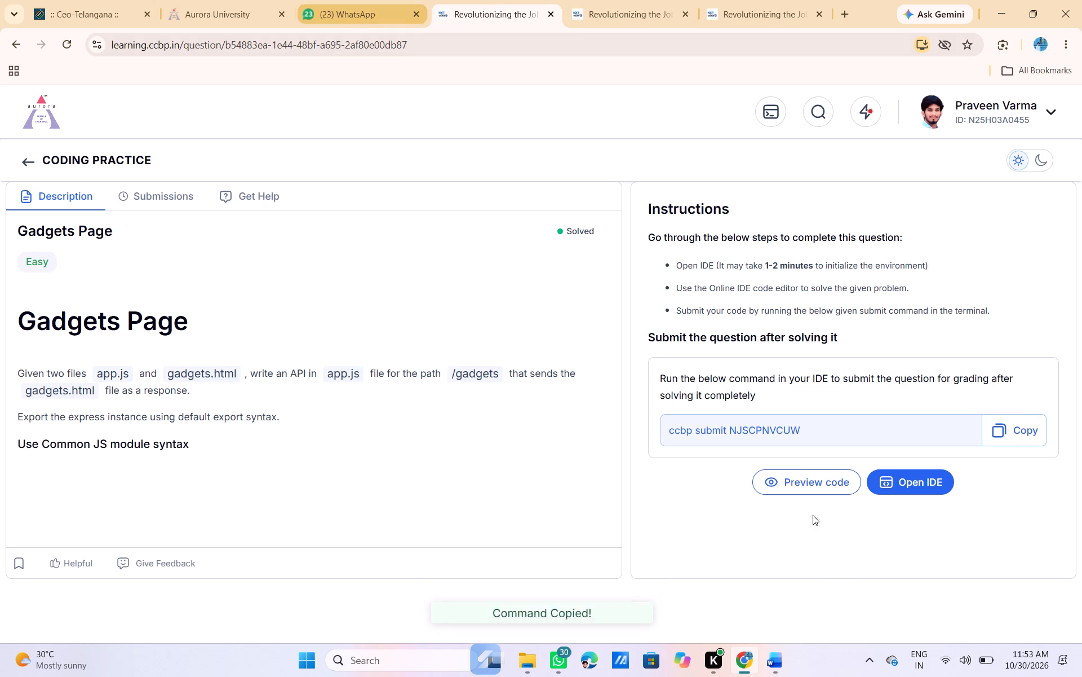
{"action": "left_click", "coordinate": [776, 647]}
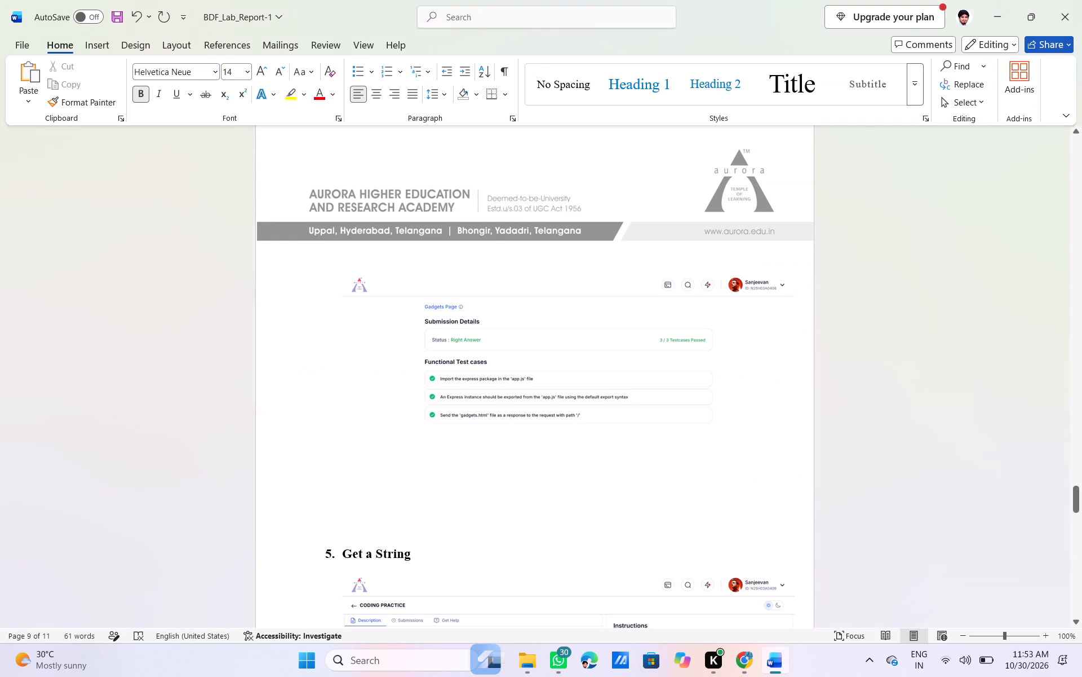
{"action": "scroll", "coordinate": [648, 495], "scroll_direction": "down", "scroll_amount": 1}
{"action": "left_click", "coordinate": [564, 359]}
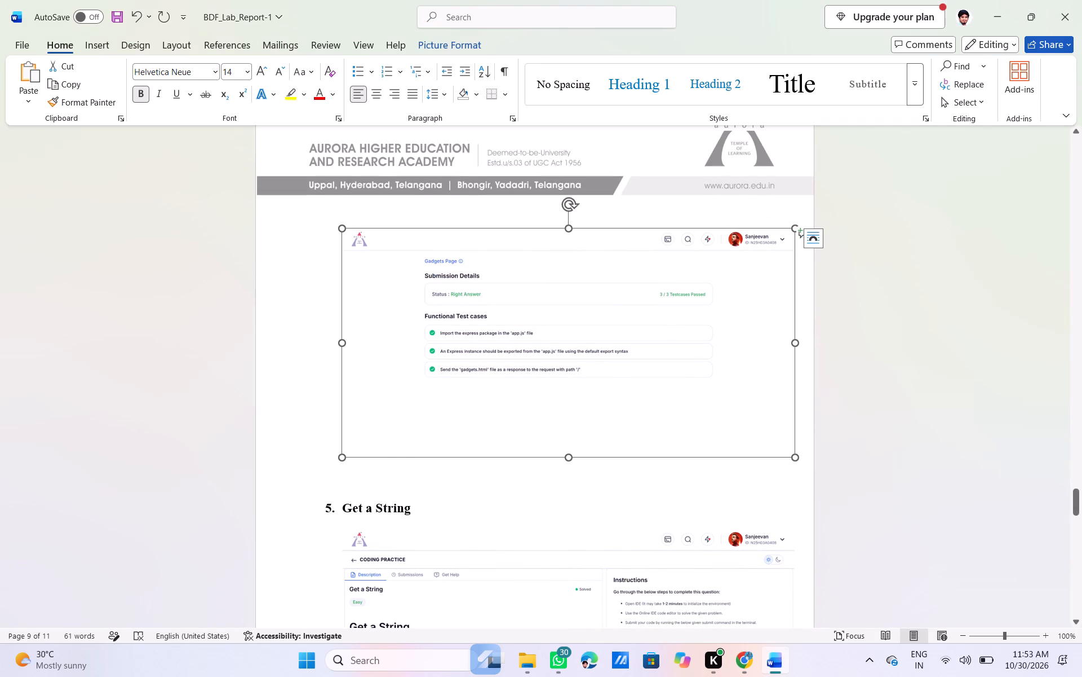
{"action": "key", "text": "Delete"}
{"action": "key", "text": "ctrl+v"}
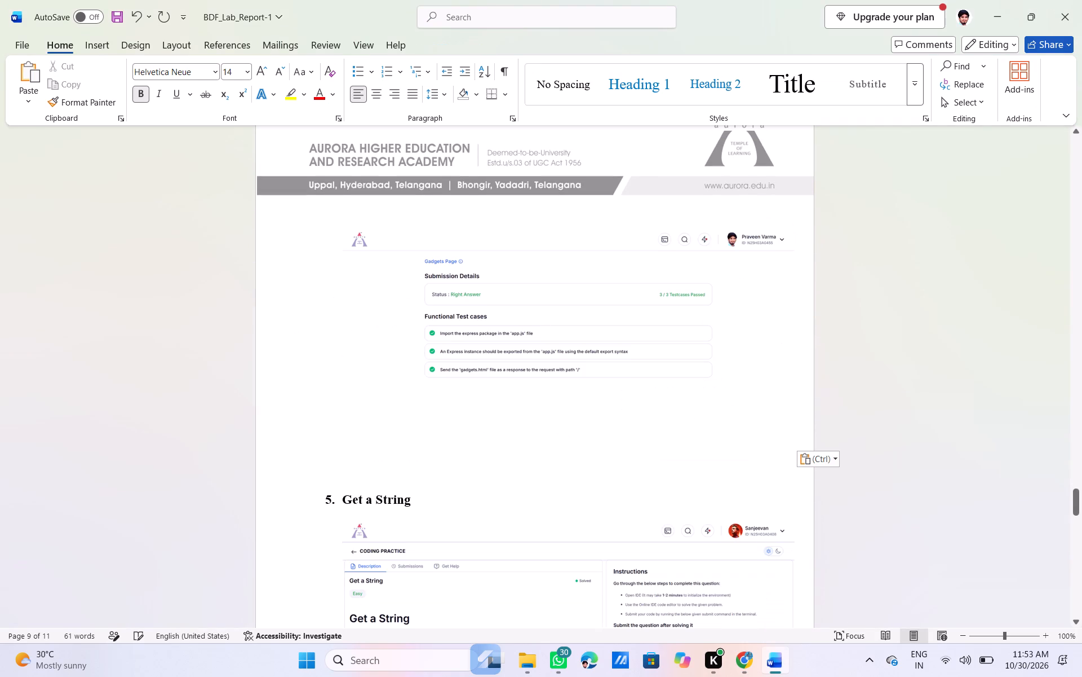
{"action": "scroll", "coordinate": [564, 359], "scroll_direction": "down", "scroll_amount": 2}
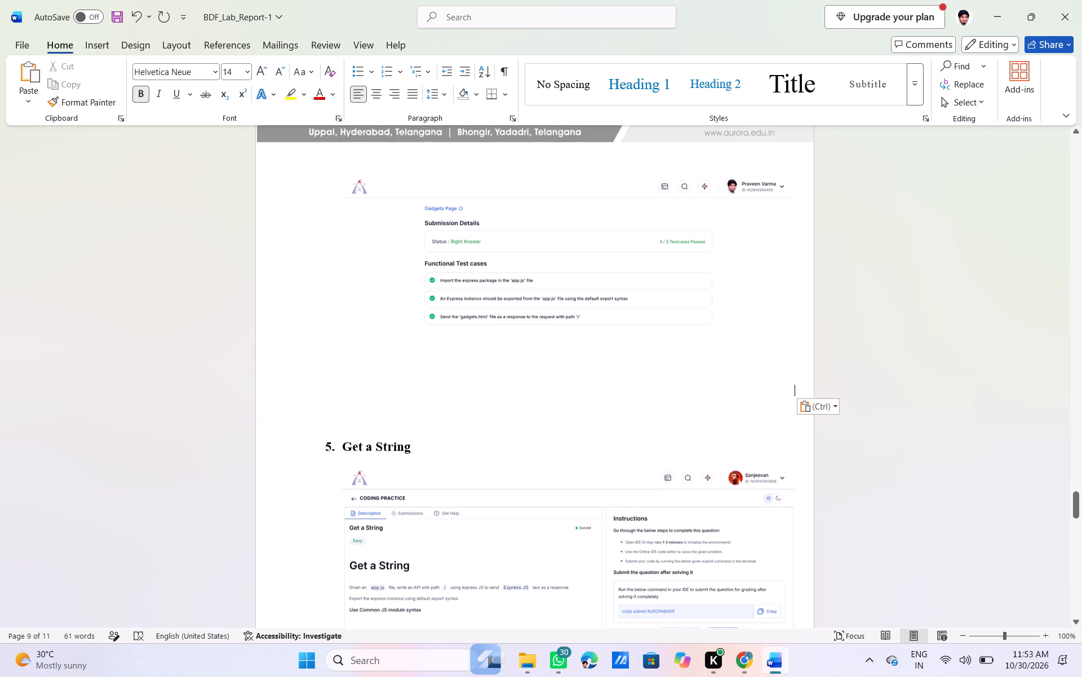
In the browser, close the leftover Gadgets Page submission and IDE pages, return to the Coding Practice list and open the Get a String question.
{"action": "scroll", "coordinate": [564, 359], "scroll_direction": "down", "scroll_amount": 2}
{"action": "key", "text": "alt+Tab"}
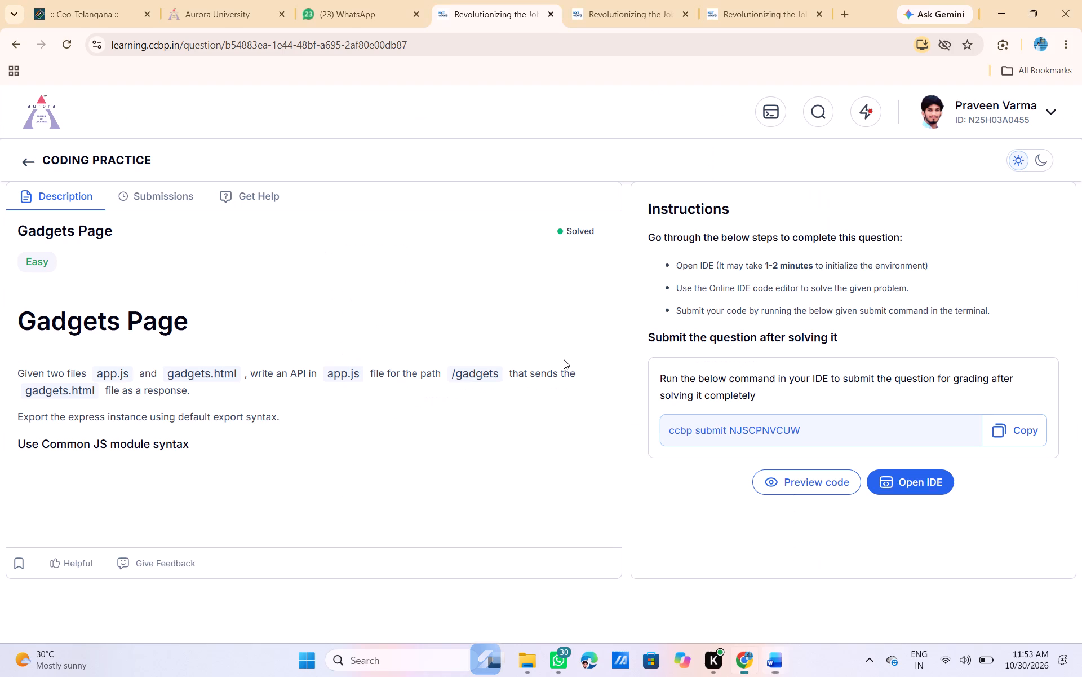
{"action": "left_click", "coordinate": [689, 14]}
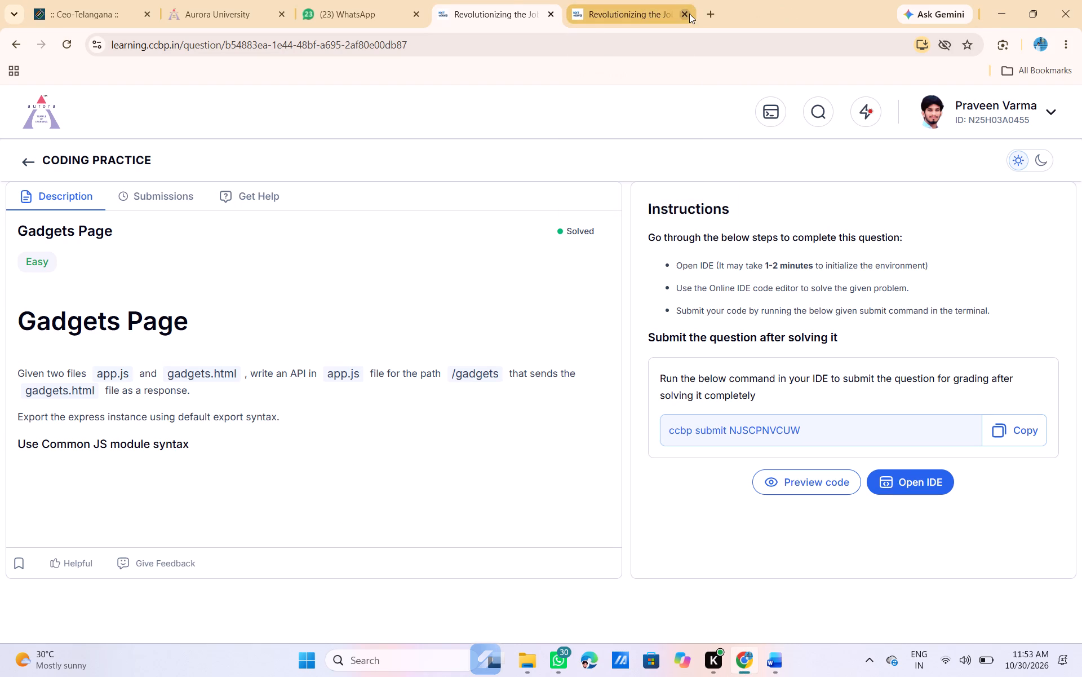
{"action": "left_click", "coordinate": [689, 14]}
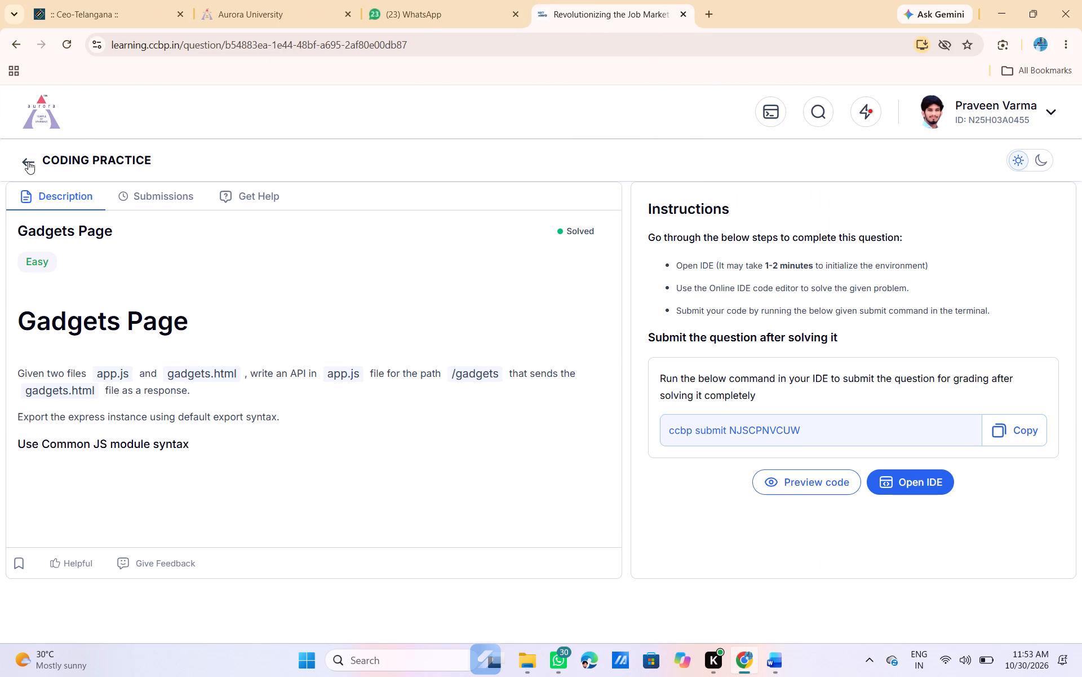
{"action": "left_click", "coordinate": [28, 161]}
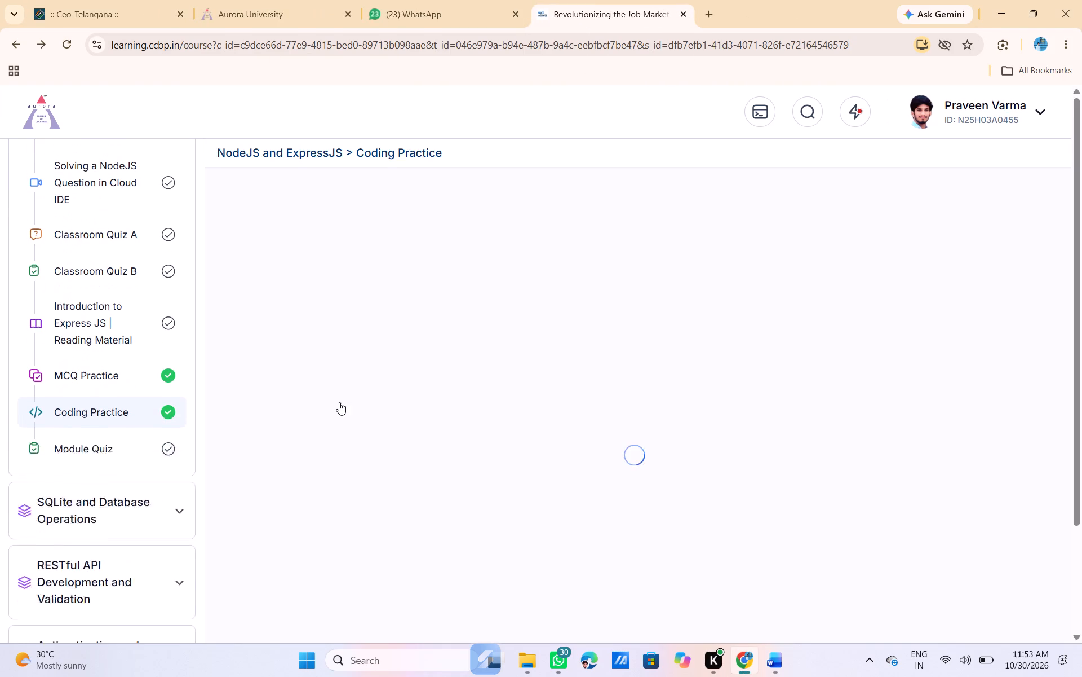
{"action": "scroll", "coordinate": [339, 402], "scroll_direction": "down", "scroll_amount": 4}
{"action": "left_click", "coordinate": [375, 571]}
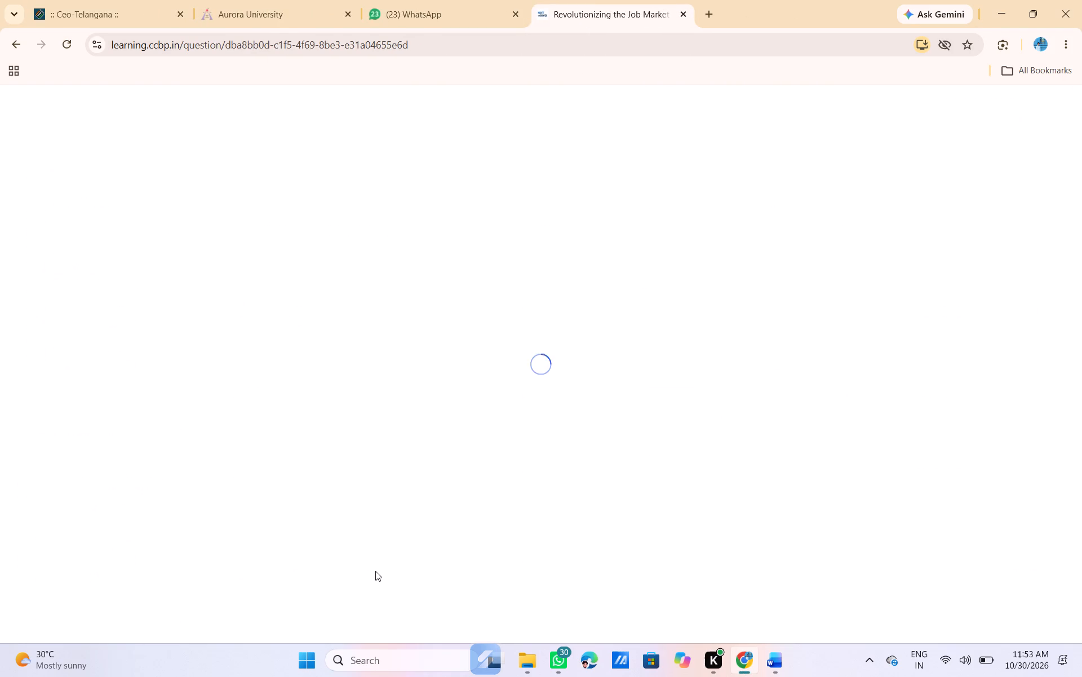
Capture the Get a String question page, including the site header and instructions, and copy the screenshot.
{"action": "key", "text": "Print"}
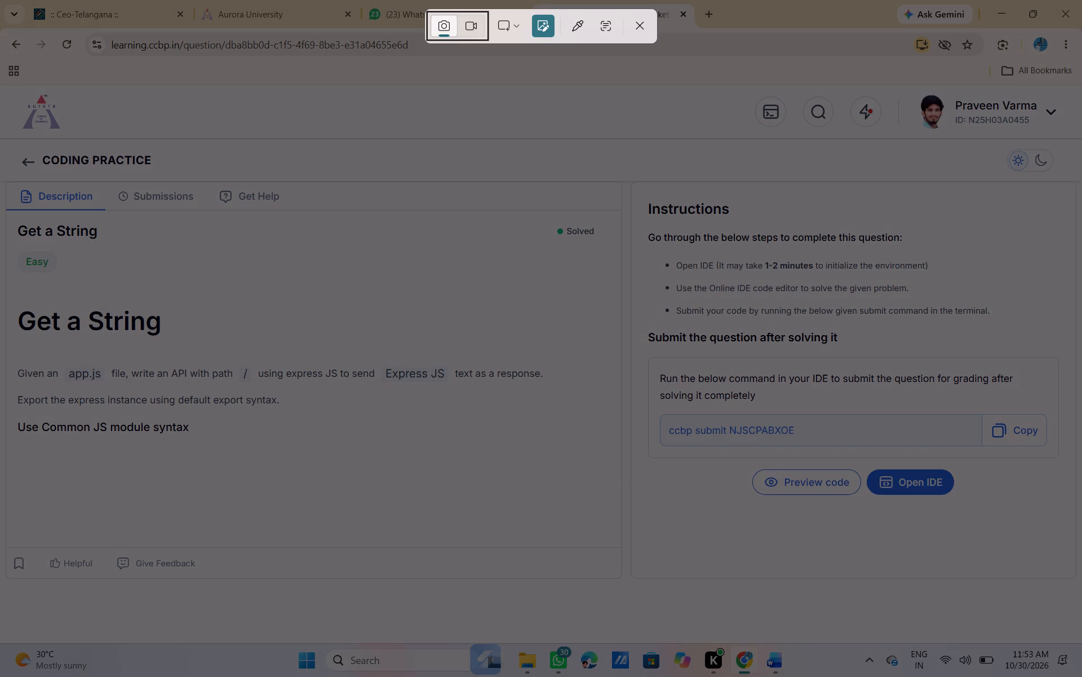
{"action": "left_click_drag", "start_coordinate": [0, 80], "coordinate": [539, 412]}
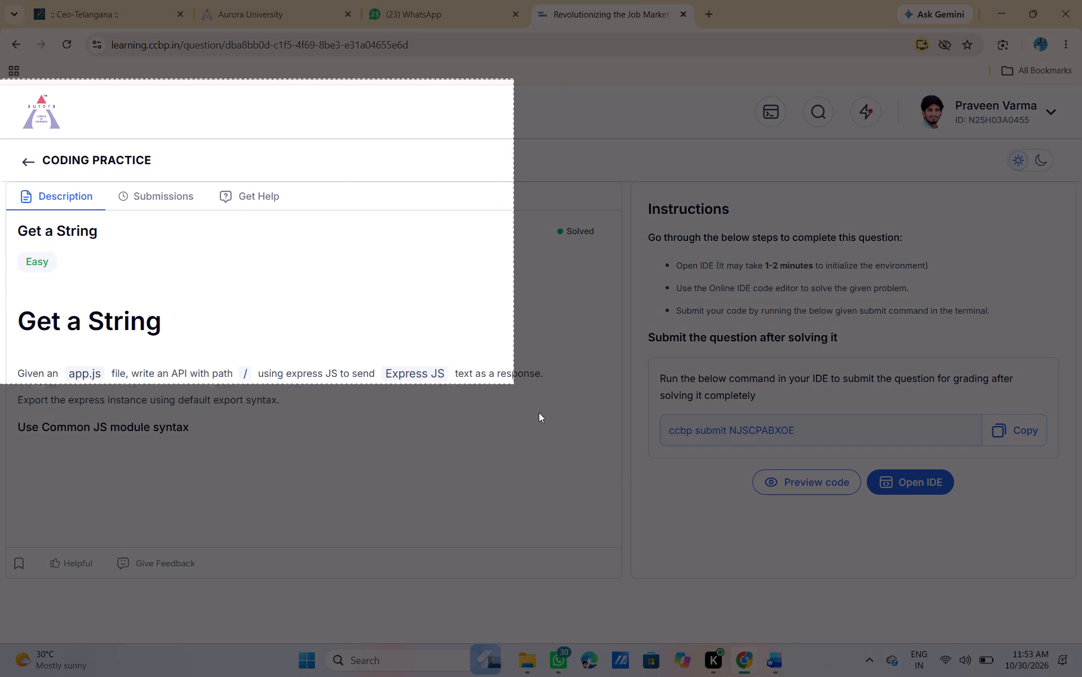
{"action": "left_click_drag", "start_coordinate": [539, 412], "coordinate": [1081, 614]}
{"action": "scroll", "coordinate": [862, 452], "scroll_direction": "right", "scroll_amount": 2}
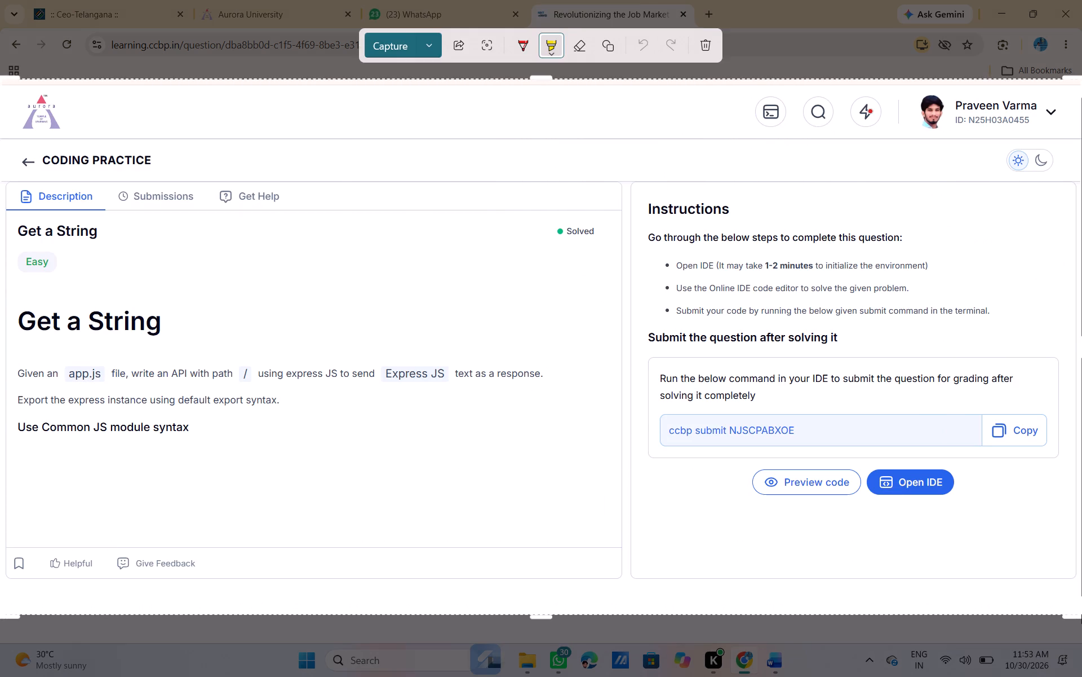
{"action": "key", "text": "ctrl+c"}
In the Word report, replace the old question image under the Get a String heading with the copied screenshot.
{"action": "key", "text": "alt+Tab"}
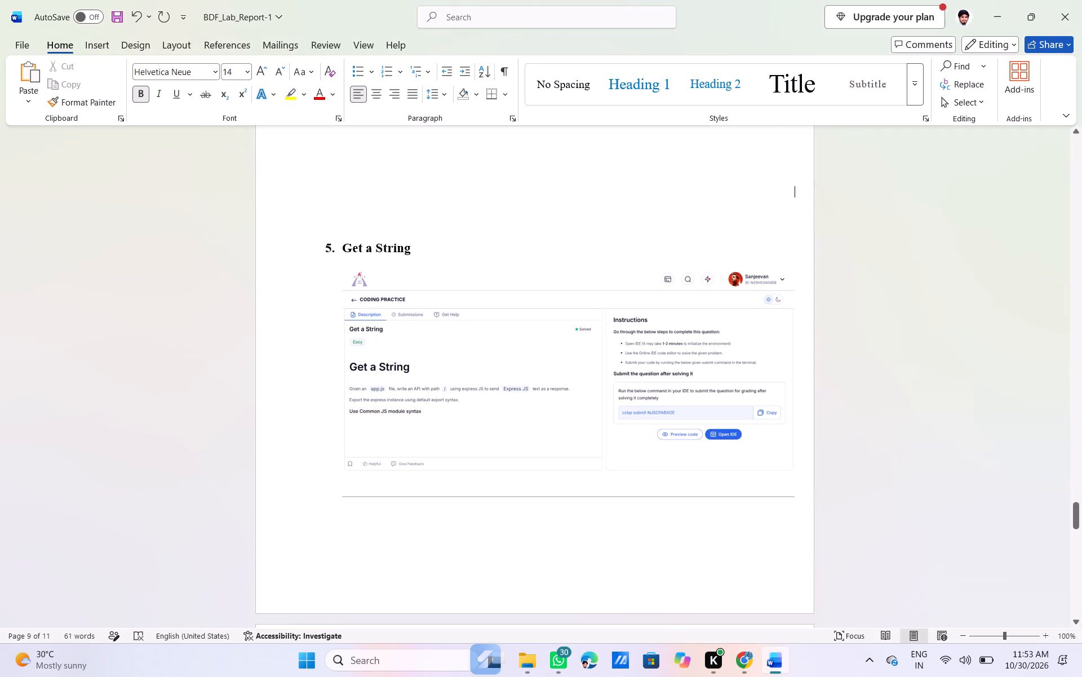
{"action": "left_click", "coordinate": [640, 430]}
{"action": "key", "text": "Delete"}
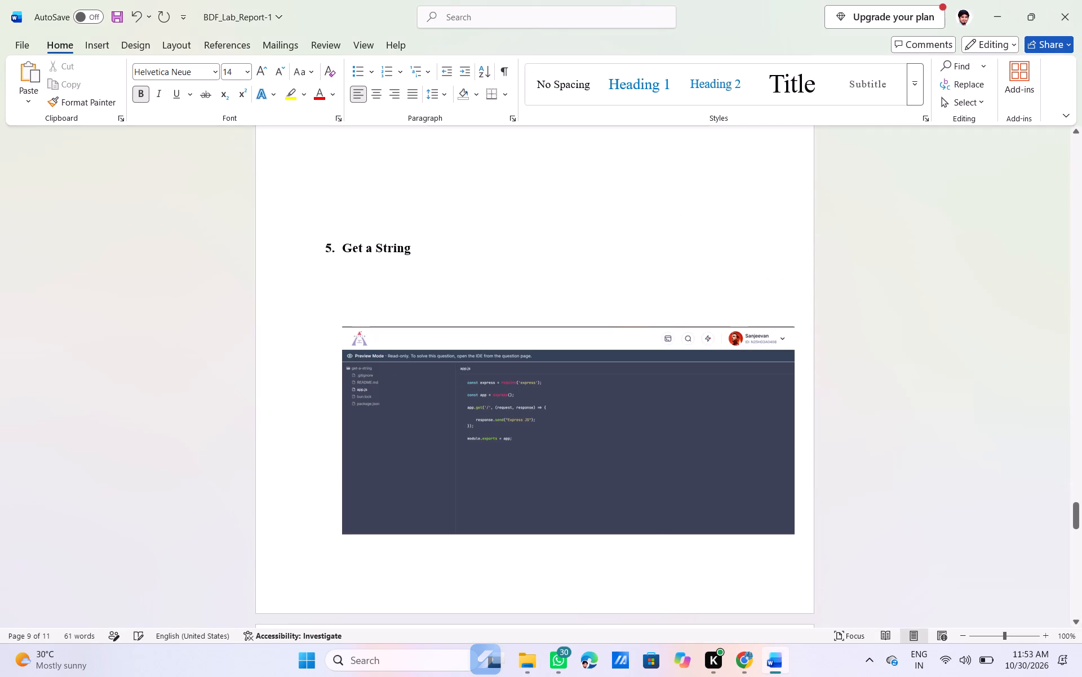
{"action": "key", "text": "ctrl+v"}
Back in the browser, open the Get a String code preview, capture the page showing app.js with the site header, and copy it.
{"action": "key", "text": "alt+Tab"}
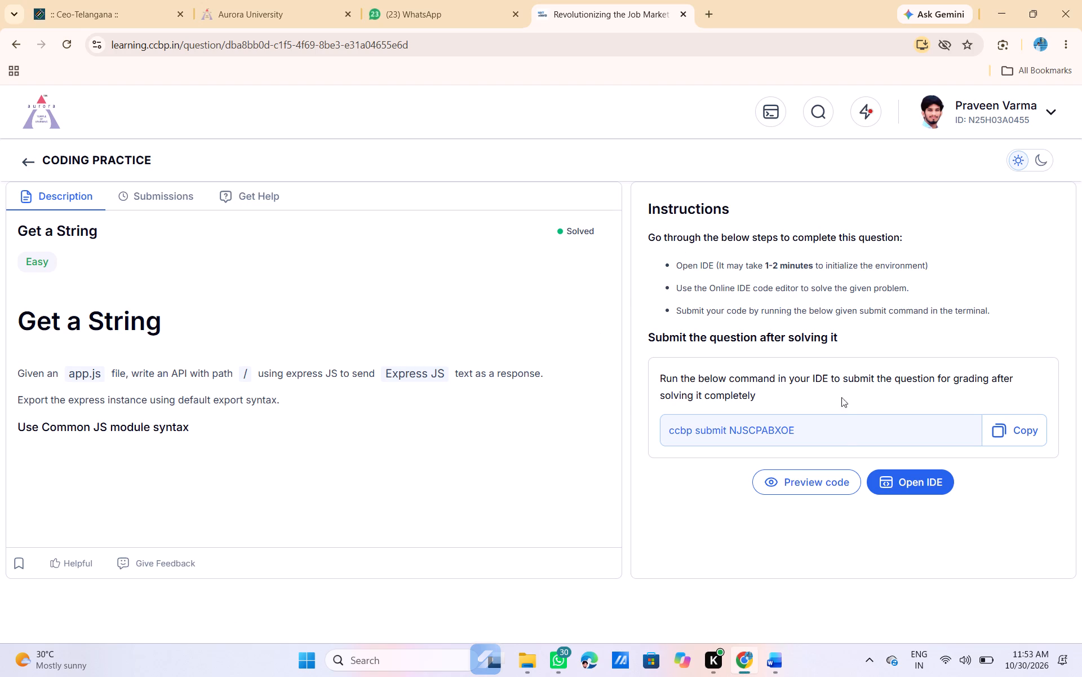
{"action": "left_click", "coordinate": [842, 482]}
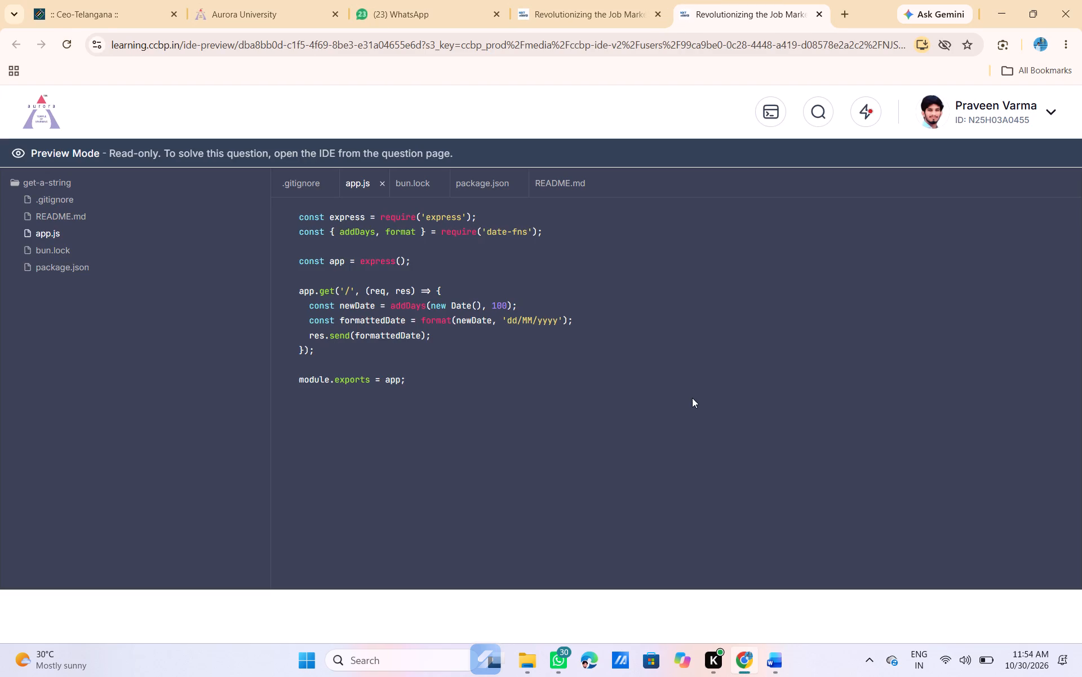
{"action": "key", "text": "Print"}
{"action": "left_click_drag", "start_coordinate": [0, 82], "coordinate": [1081, 611]}
{"action": "scroll", "coordinate": [1081, 613], "scroll_direction": "right", "scroll_amount": 2}
{"action": "key", "text": "ctrl+c"}
In the Word report, replace the old Get a String preview-mode image with the copied screenshot and review the images that follow it.
{"action": "key", "text": "alt+Tab"}
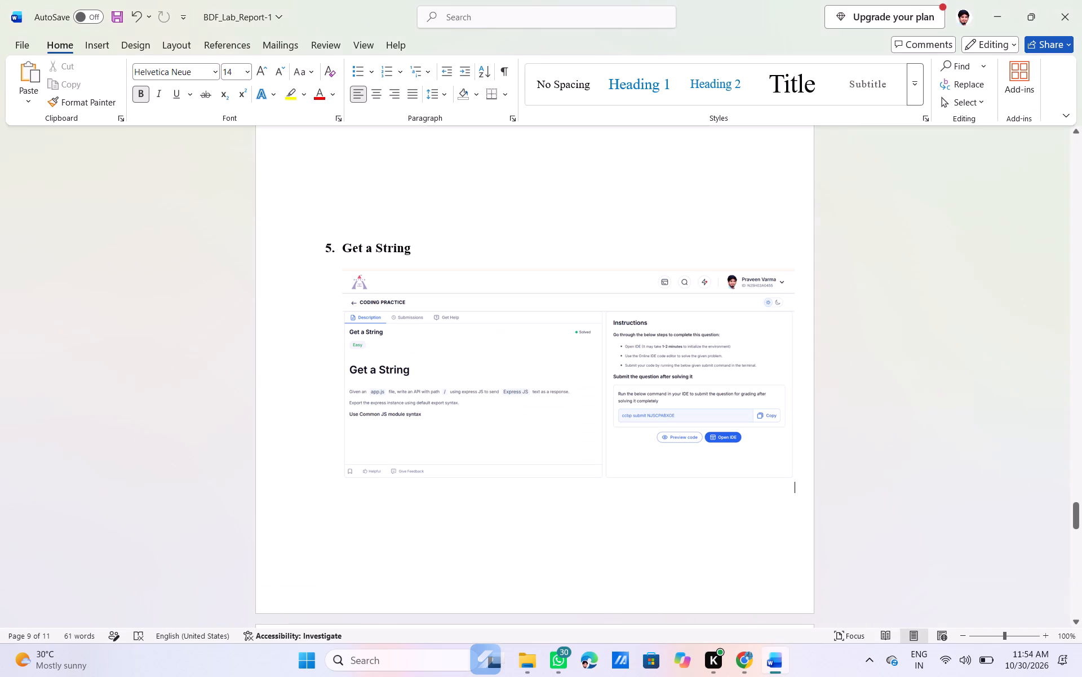
{"action": "scroll", "coordinate": [795, 460], "scroll_direction": "down", "scroll_amount": 6}
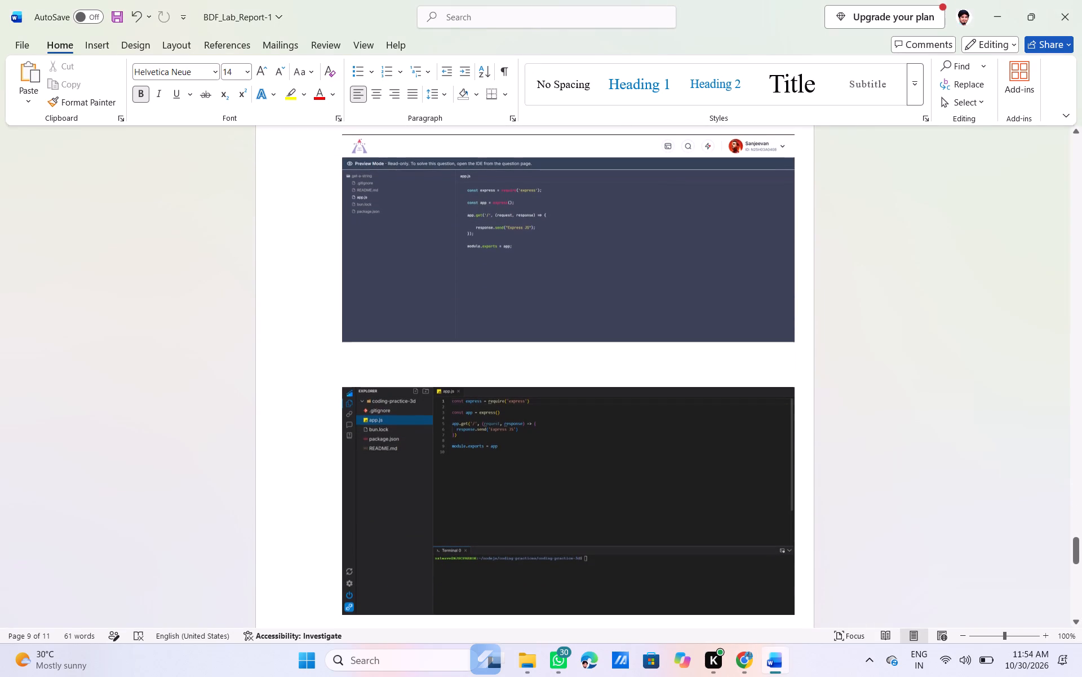
{"action": "left_click", "coordinate": [705, 325]}
{"action": "key", "text": "Delete"}
{"action": "key", "text": "Delete"}
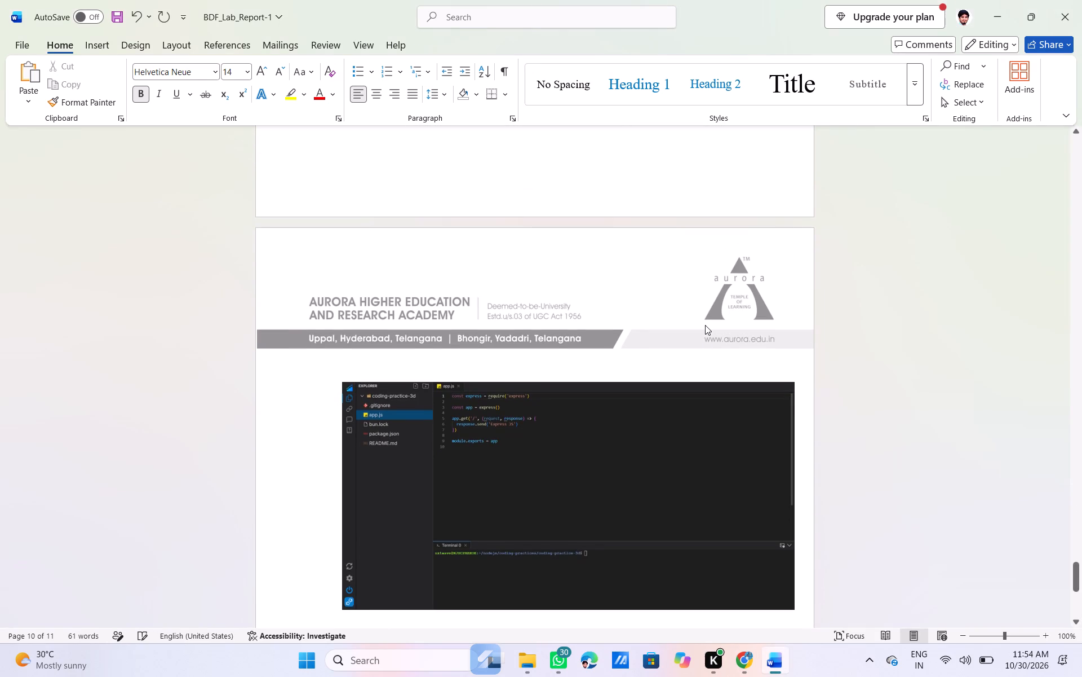
{"action": "key", "text": "ctrl+v"}
{"action": "scroll", "coordinate": [705, 325], "scroll_direction": "down", "scroll_amount": 2}
{"action": "scroll", "coordinate": [705, 325], "scroll_direction": "up", "scroll_amount": 2}
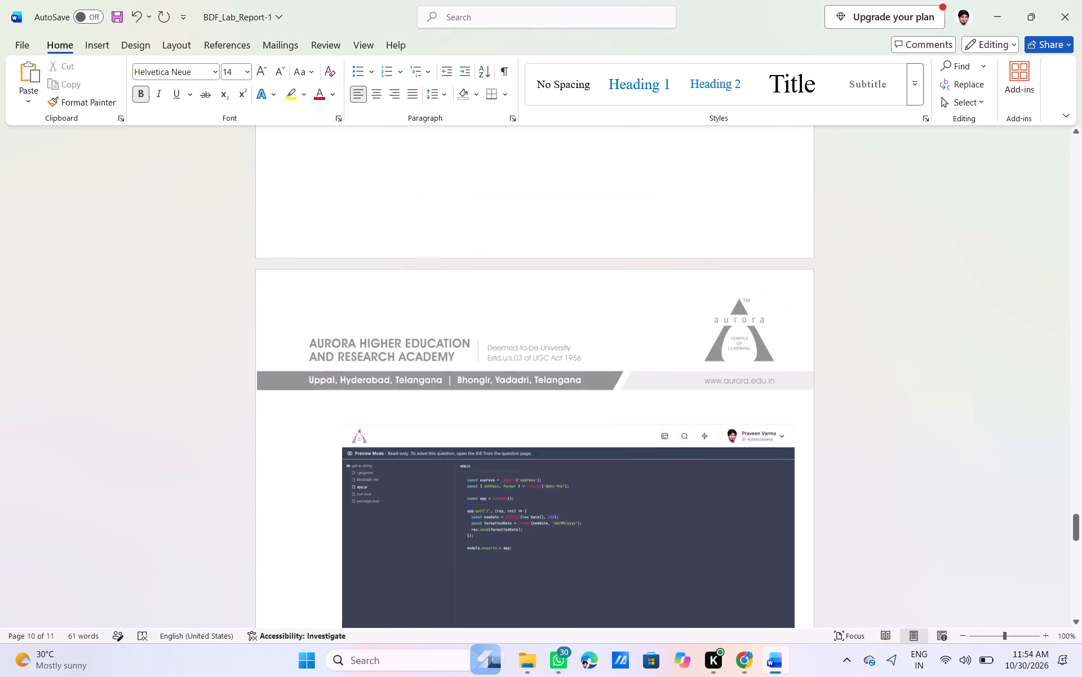
{"action": "scroll", "coordinate": [705, 325], "scroll_direction": "up", "scroll_amount": 2}
{"action": "scroll", "coordinate": [705, 325], "scroll_direction": "down", "scroll_amount": 7}
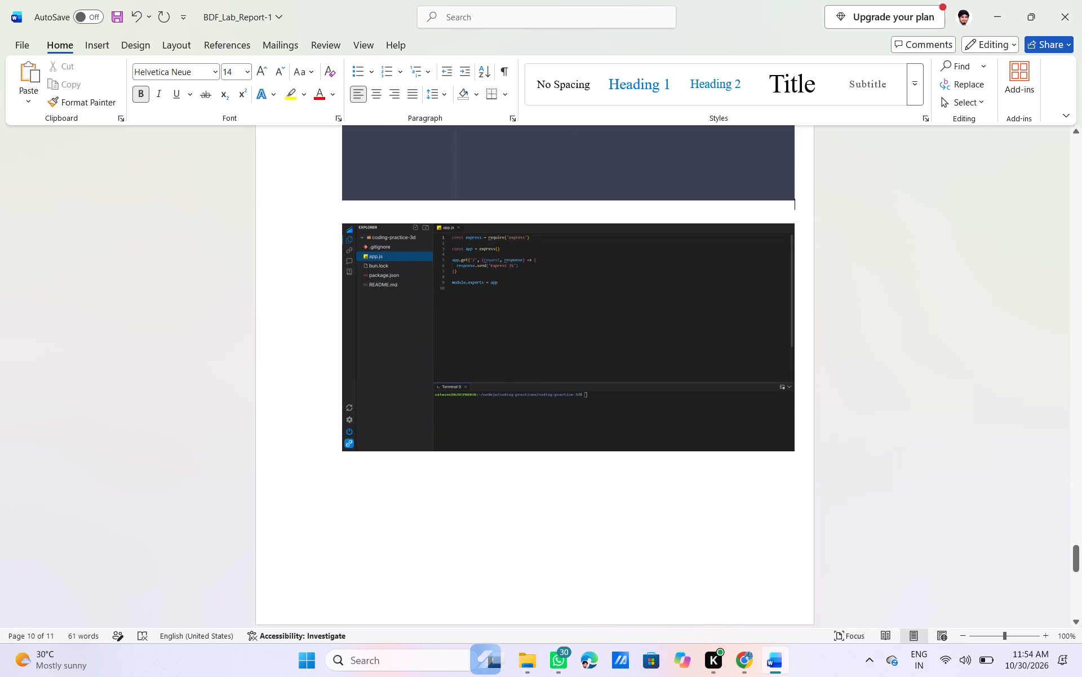
{"action": "scroll", "coordinate": [705, 325], "scroll_direction": "down", "scroll_amount": 4}
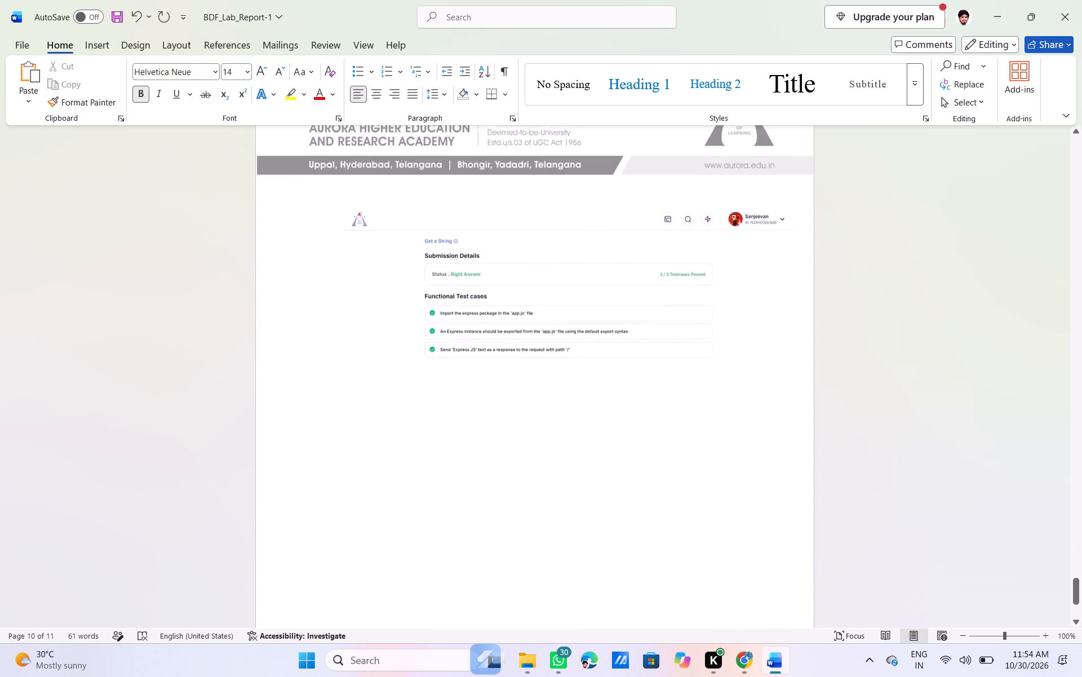
{"action": "scroll", "coordinate": [705, 325], "scroll_direction": "down", "scroll_amount": 3}
Copy the Get a String submit command, open its IDE in place of the other active session, and run ccbp submit NJSCPABXOE in the terminal.
{"action": "key", "text": "alt+Tab"}
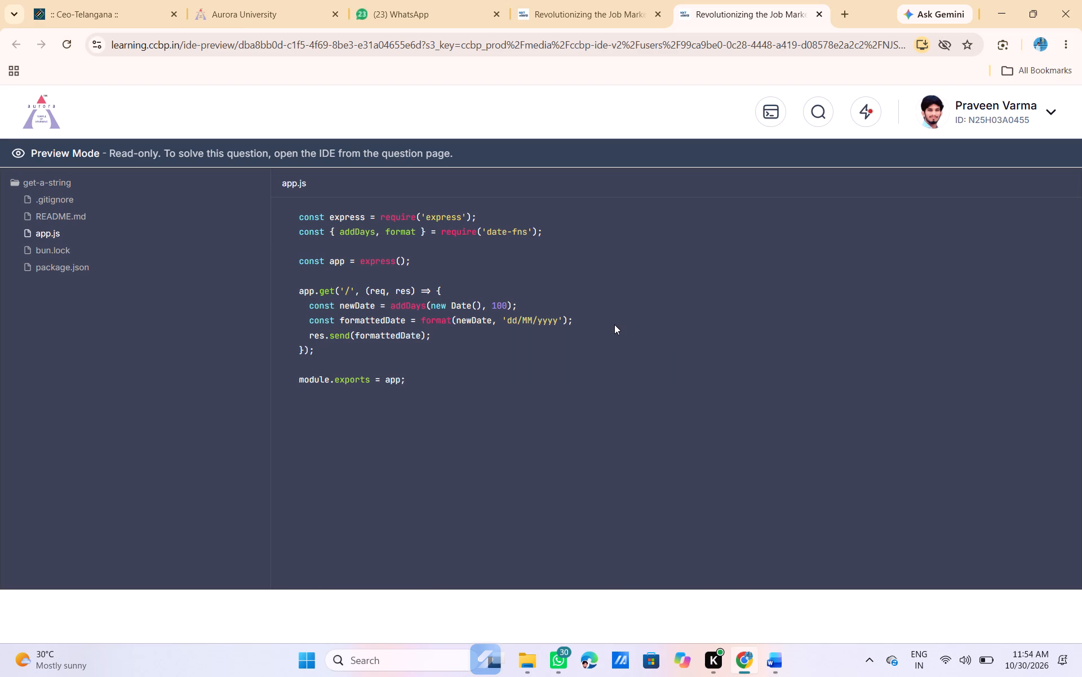
{"action": "left_click", "coordinate": [591, 0]}
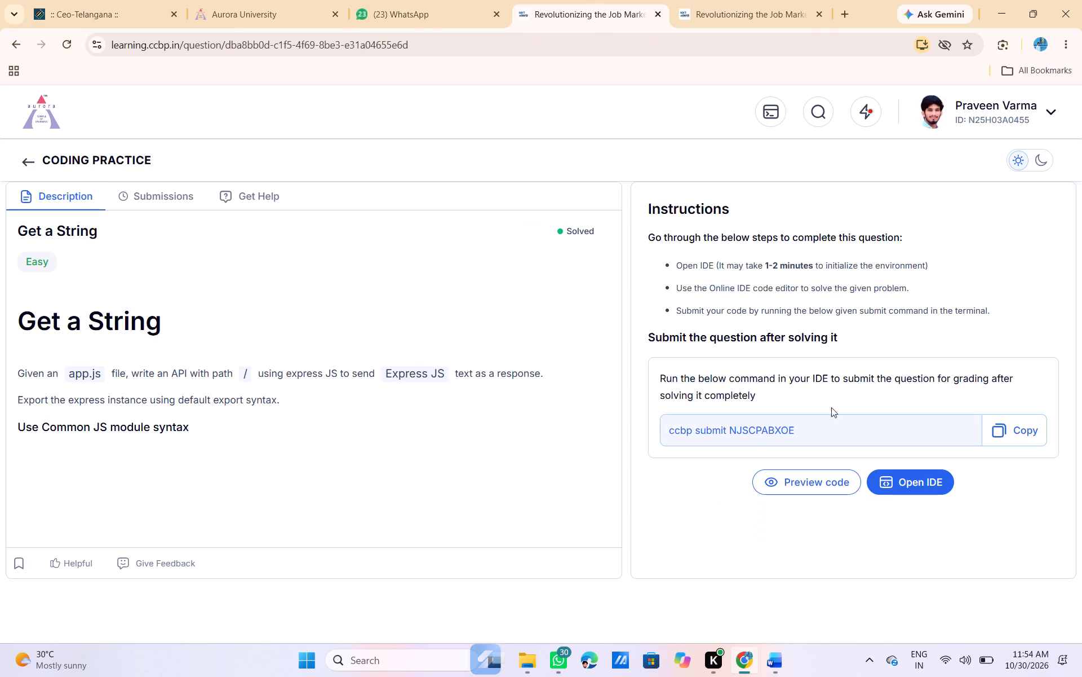
{"action": "left_click", "coordinate": [996, 429]}
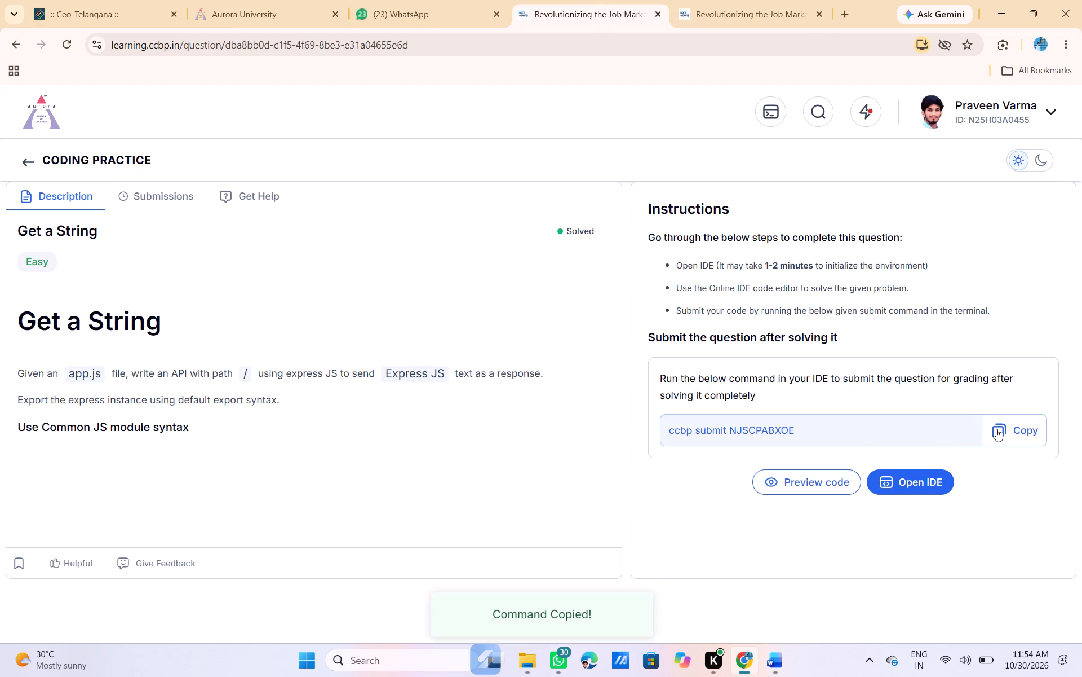
{"action": "left_click", "coordinate": [917, 480]}
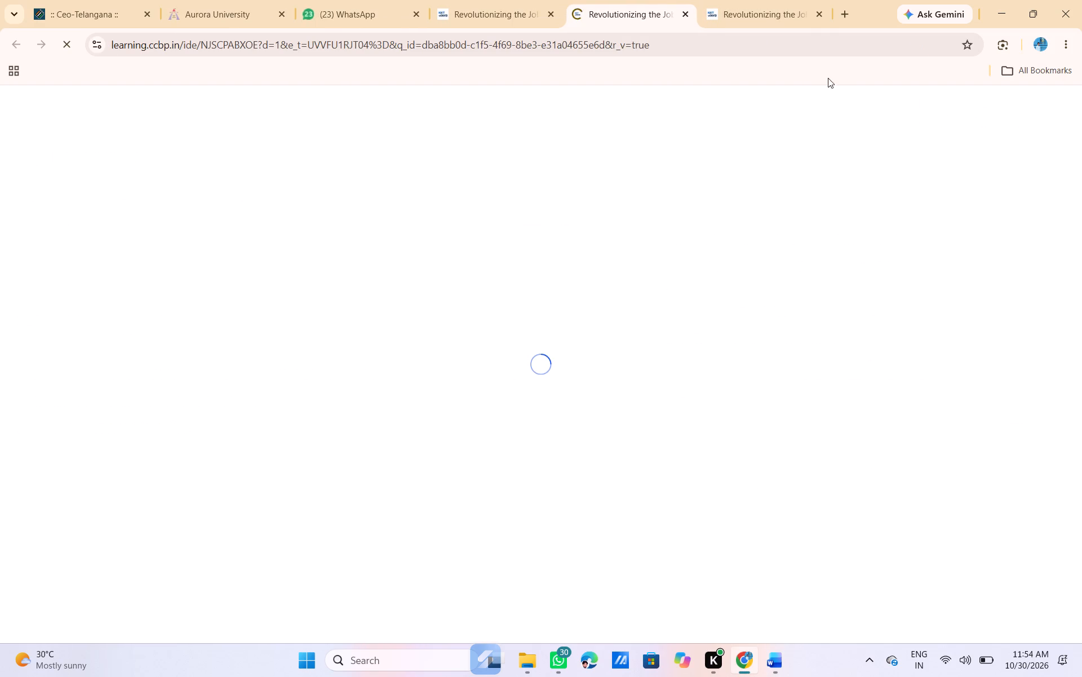
{"action": "left_click", "coordinate": [818, 11]}
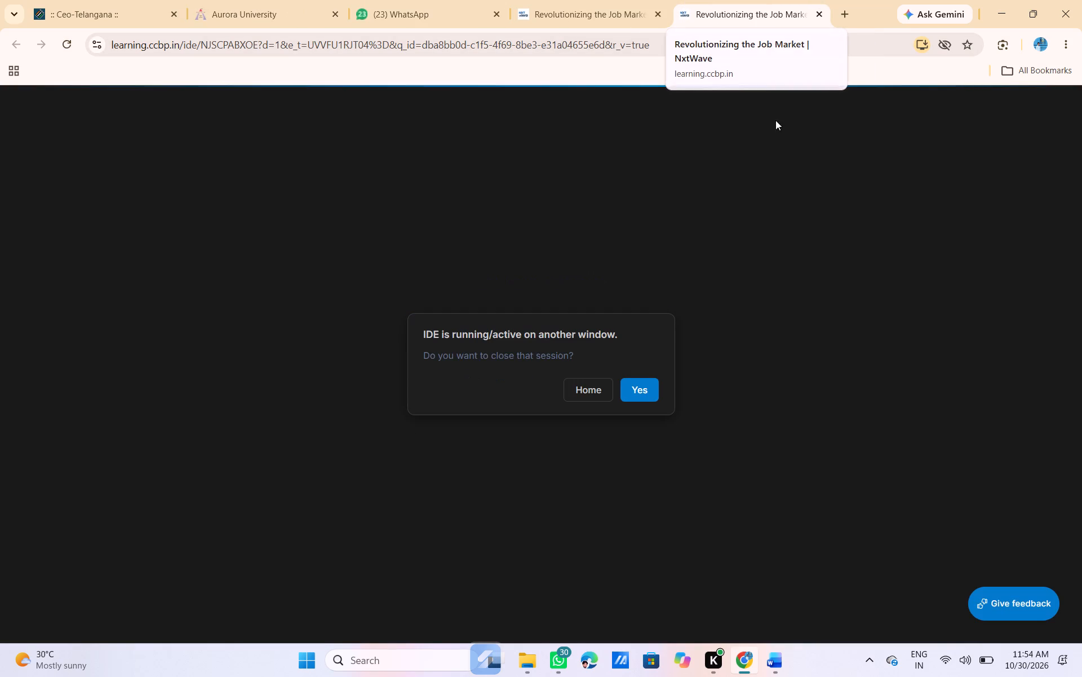
{"action": "left_click", "coordinate": [630, 389]}
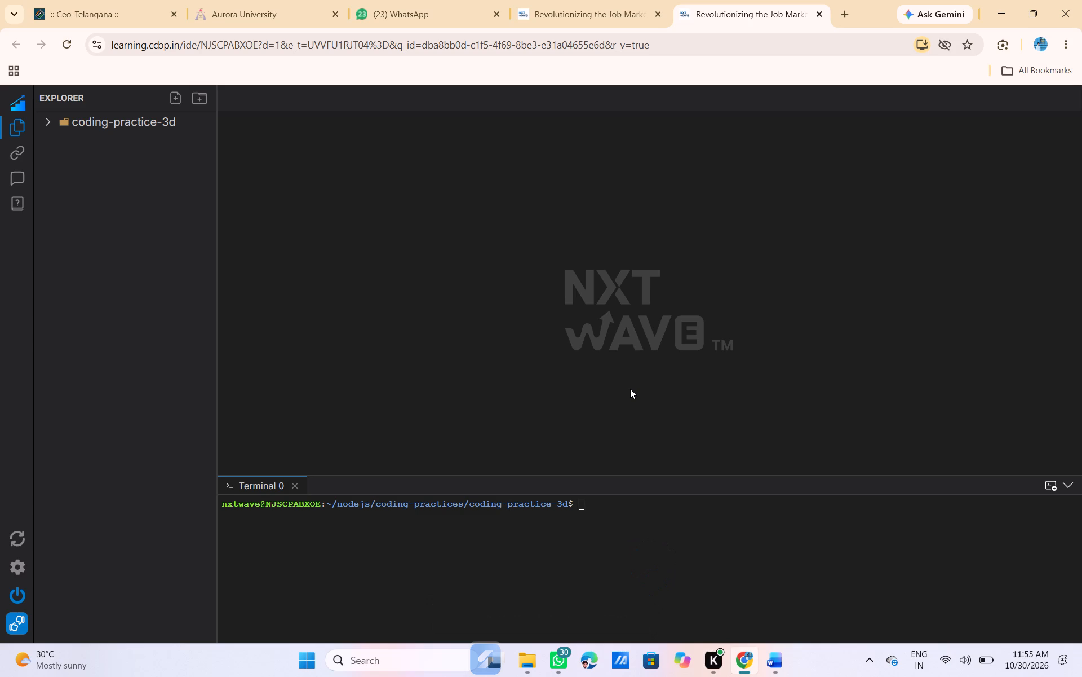
{"action": "left_click", "coordinate": [588, 504]}
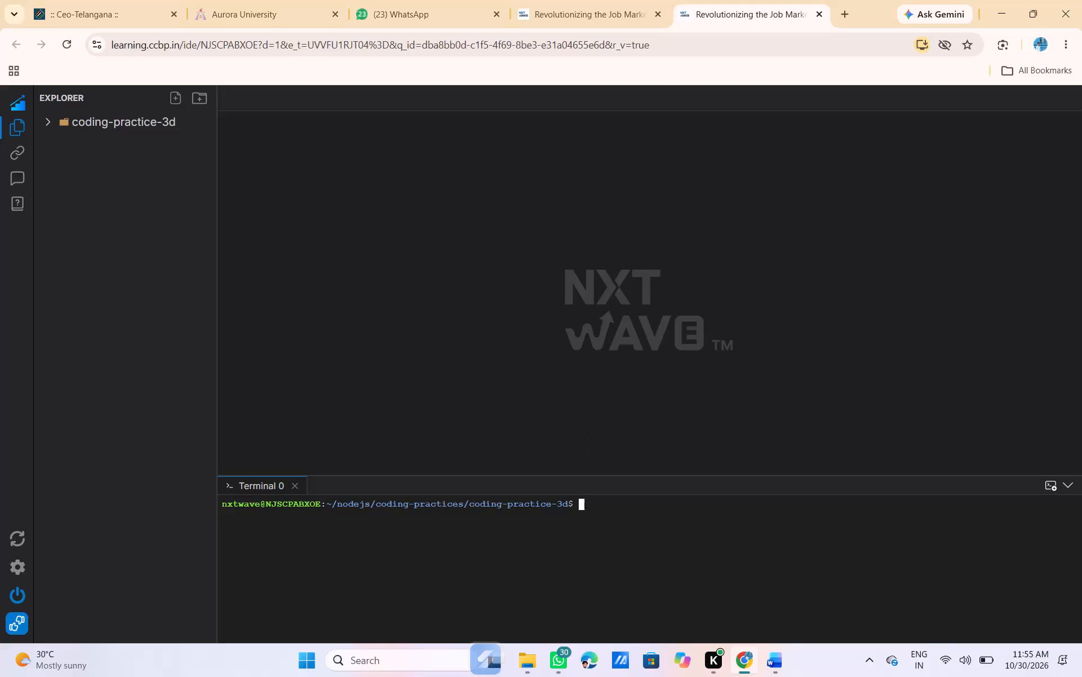
{"action": "key", "text": "ctrl+shift+v"}
{"action": "key", "text": "Return"}
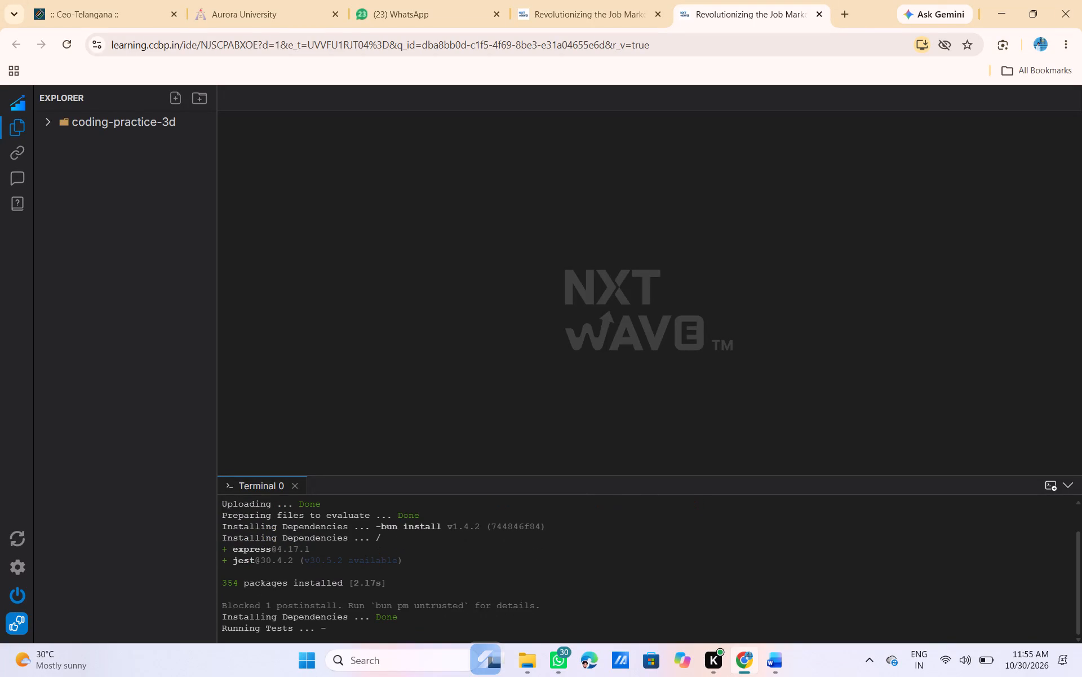
Open the submission URL from the terminal to check the Get a String submission details.
{"action": "left_click", "coordinate": [502, 608]}
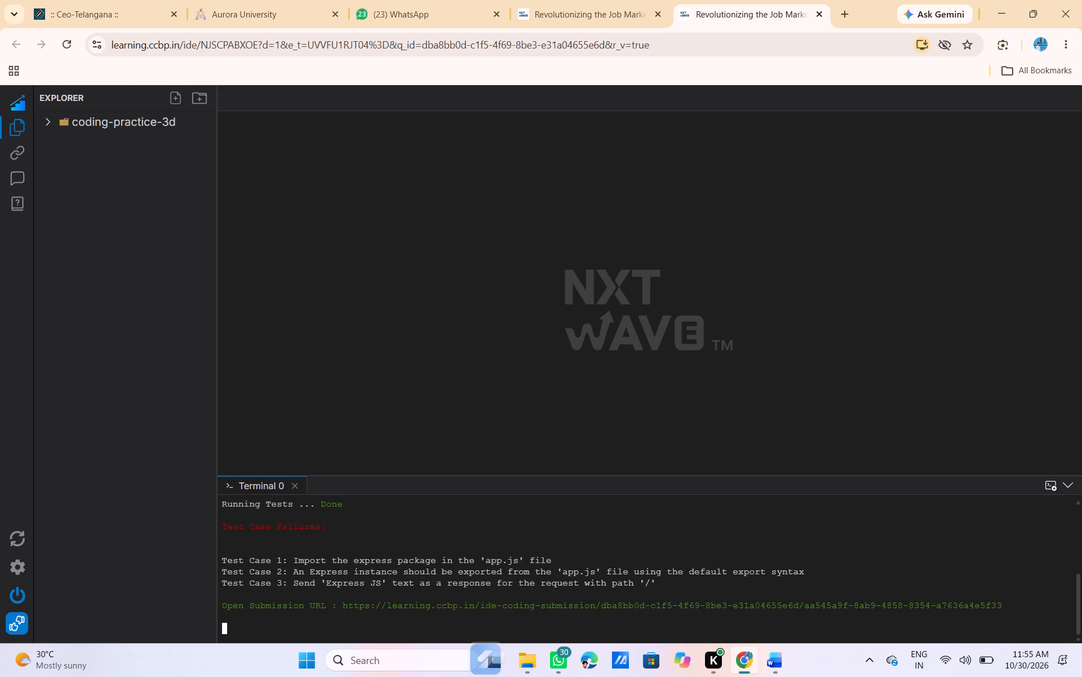
{"action": "left_click", "coordinate": [482, 609]}
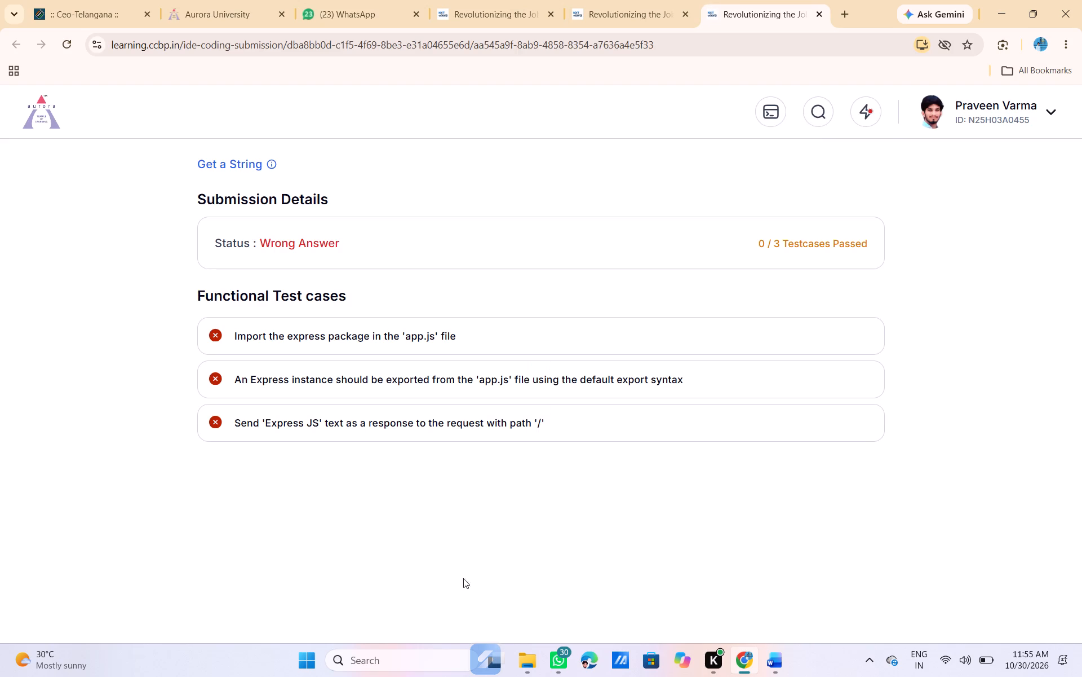
Return to the IDE, expand the coding-practice-3d folder, and run ccbp submit NJSCPABXOE in the terminal again.
{"action": "left_click", "coordinate": [621, 0]}
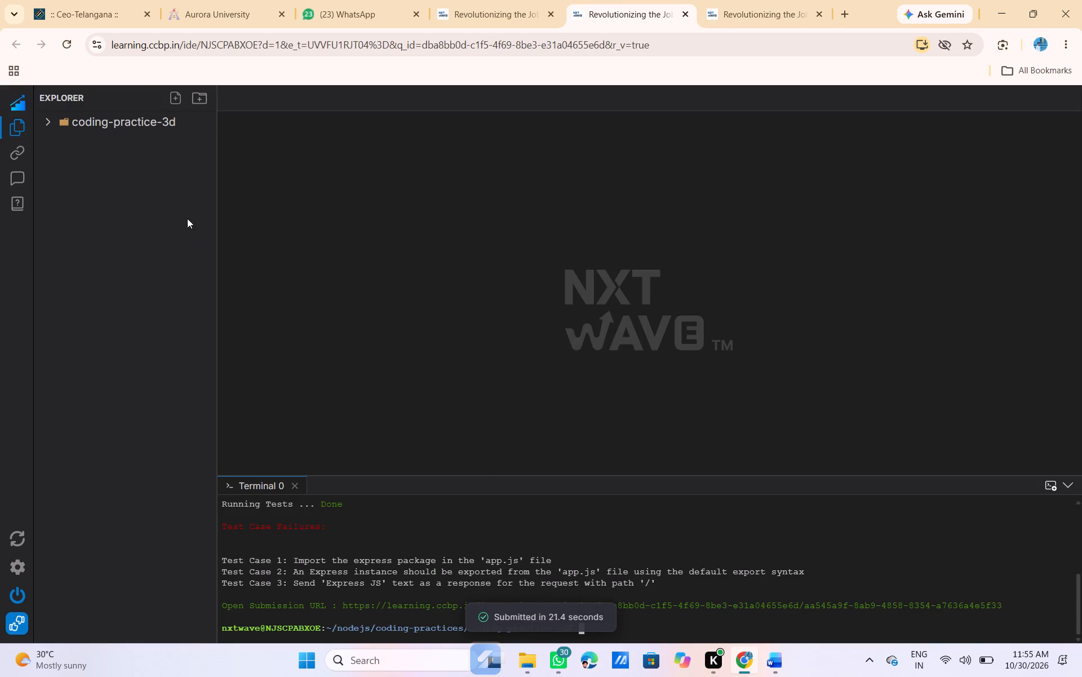
{"action": "left_click", "coordinate": [167, 125]}
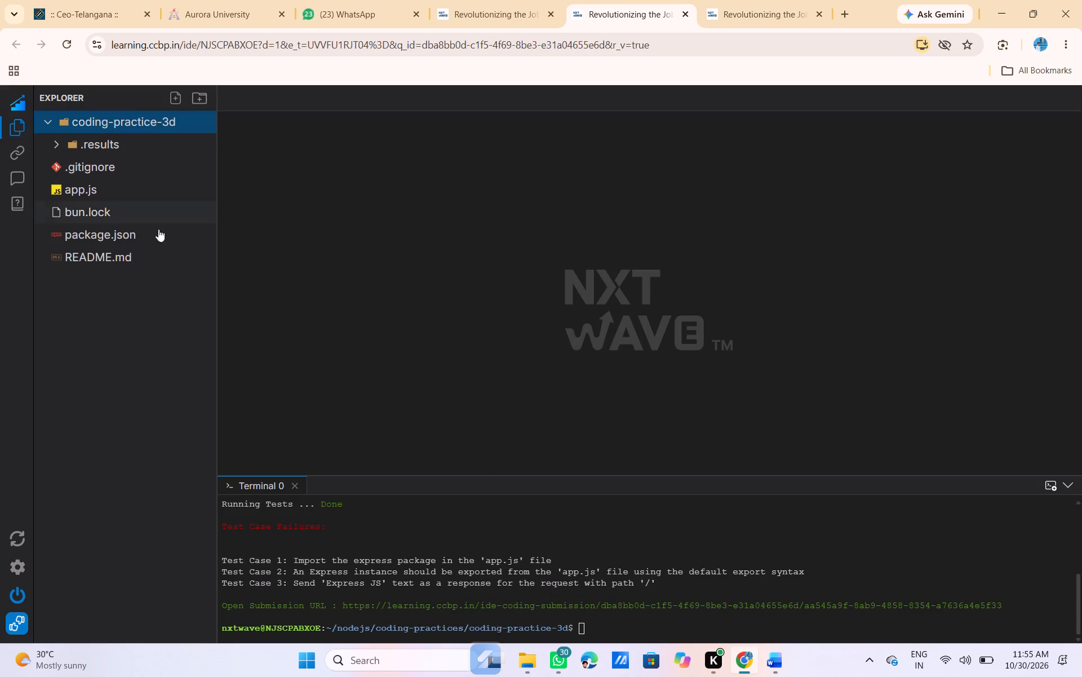
{"action": "left_click", "coordinate": [585, 628]}
{"action": "key", "text": "ctrl+shift+v"}
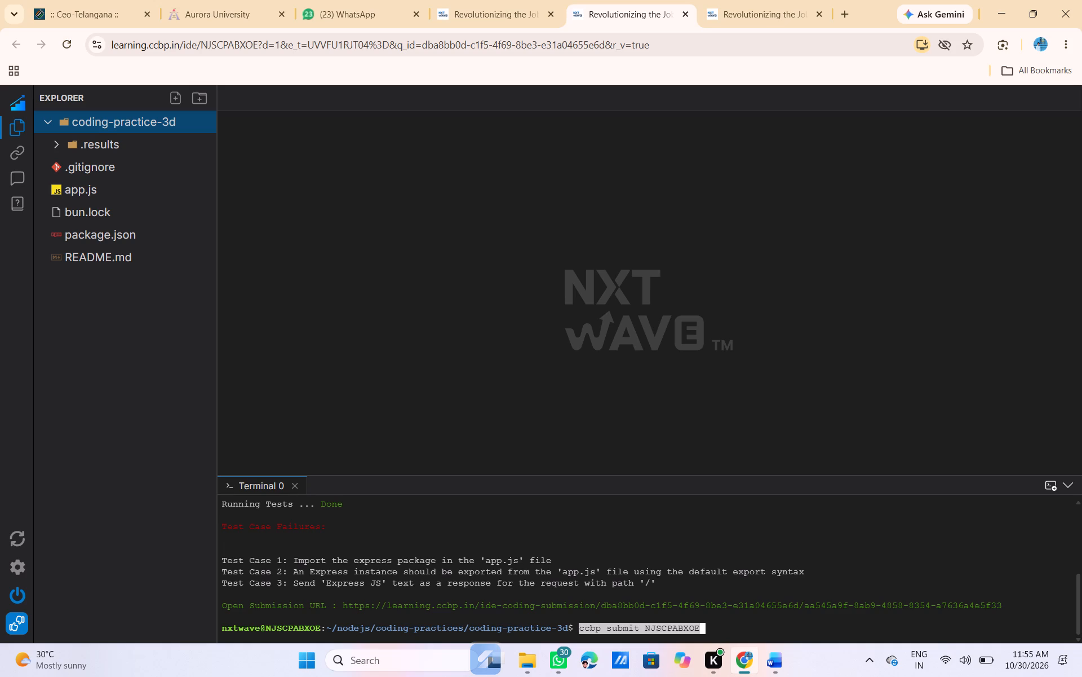
{"action": "key", "text": "Return"}
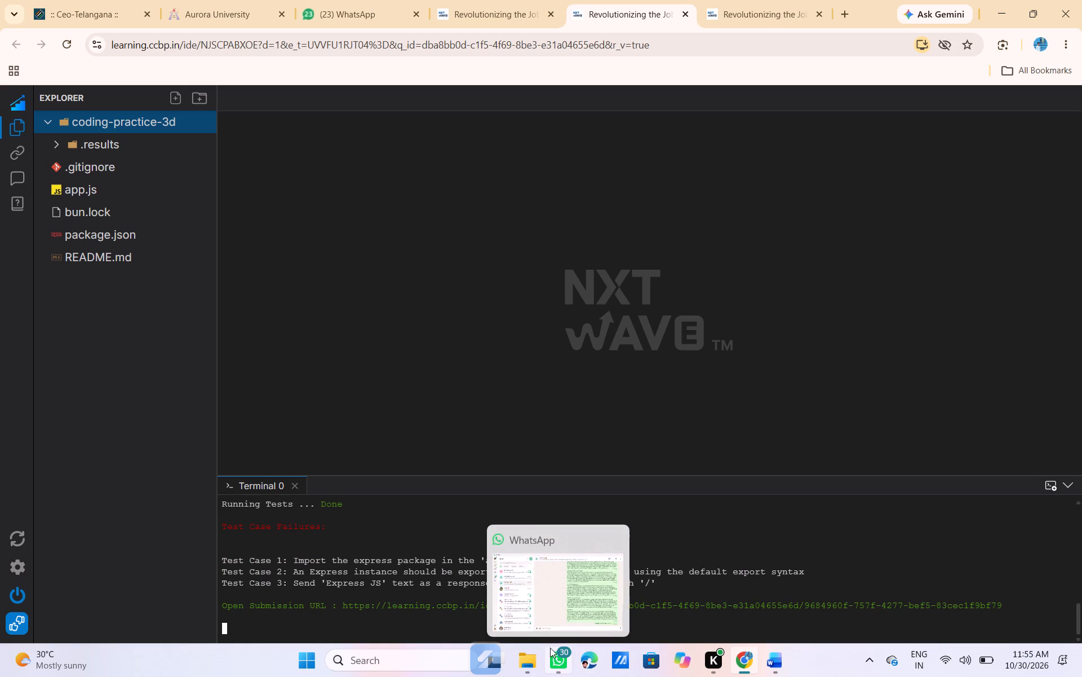
Open the new submission URL from the terminal and close the earlier submission details page.
{"action": "left_click", "coordinate": [460, 612]}
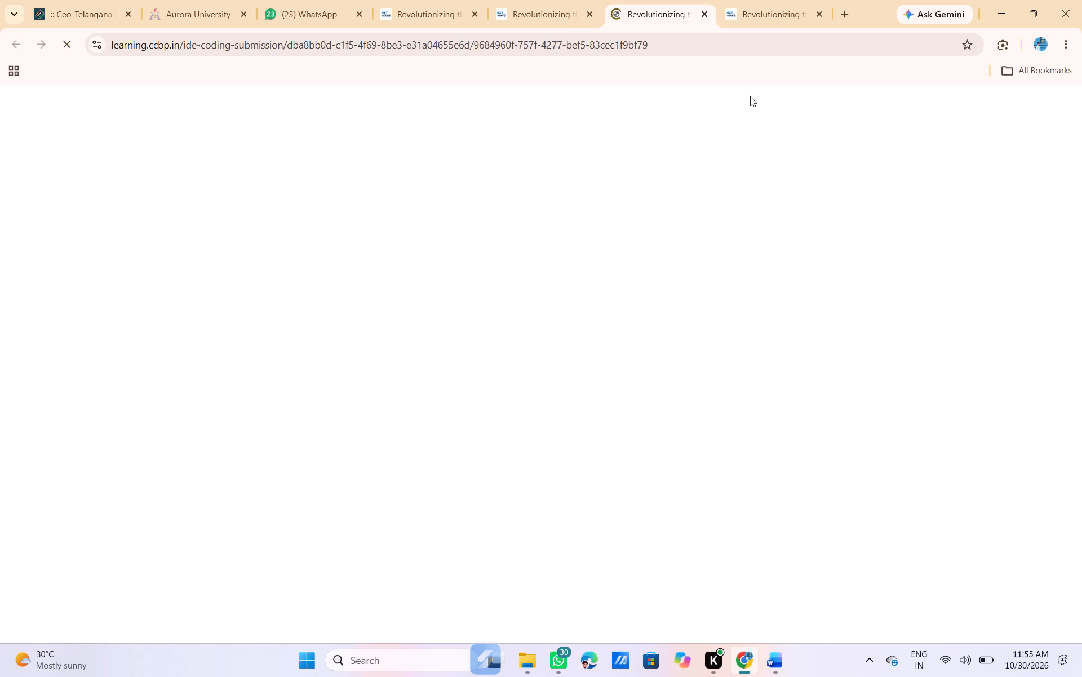
{"action": "left_click", "coordinate": [818, 16]}
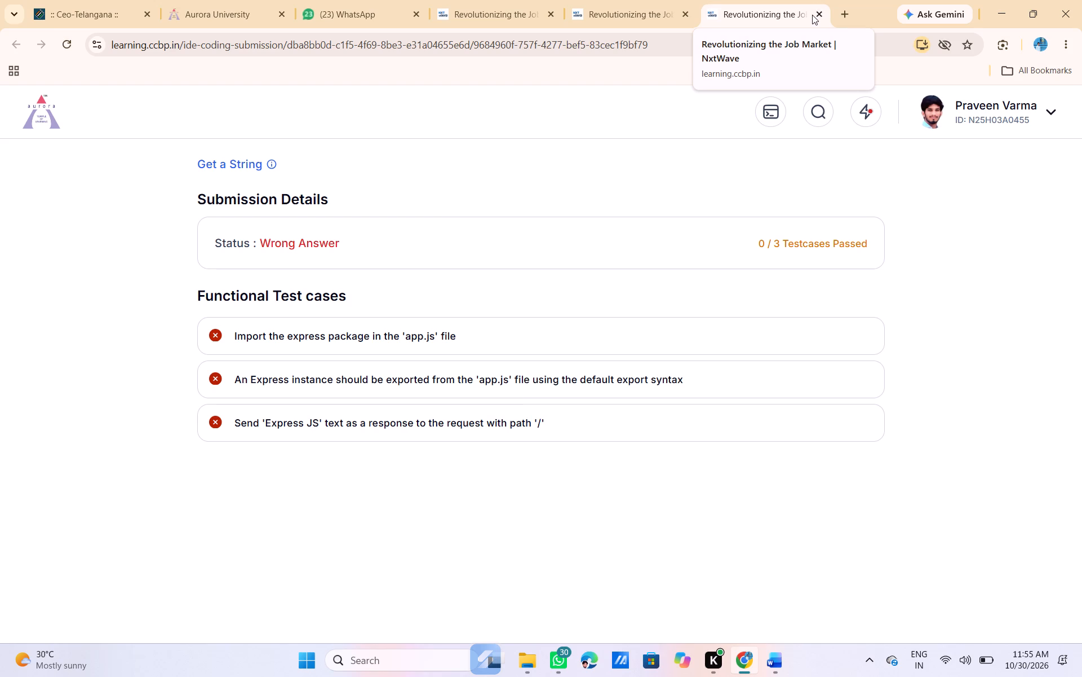
{"action": "left_click", "coordinate": [812, 15]}
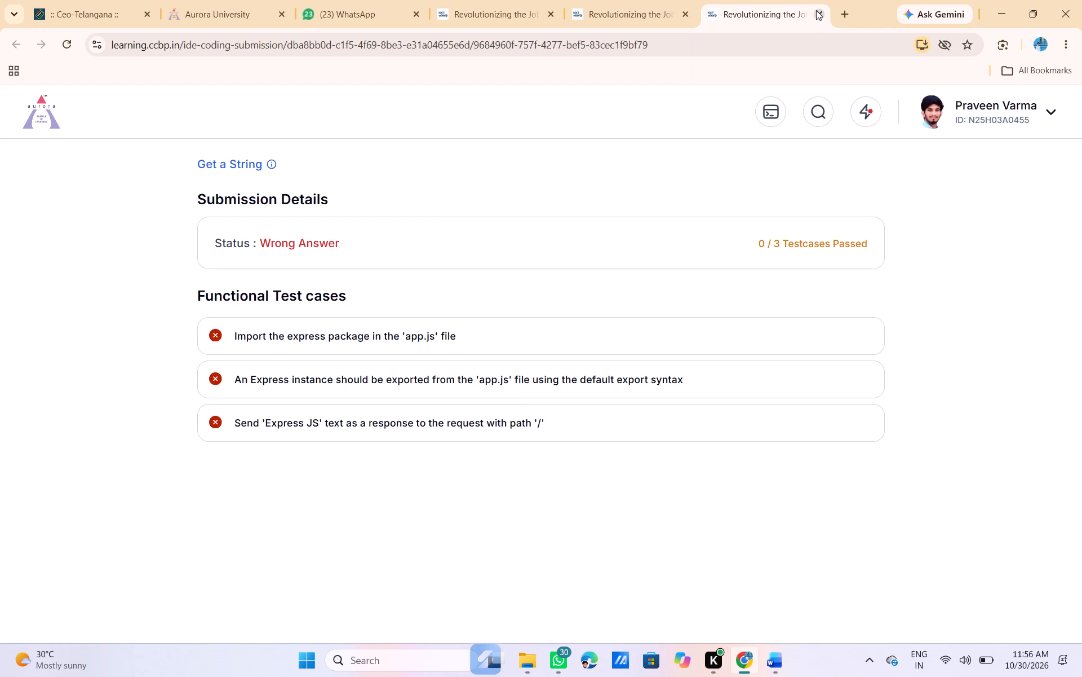
{"action": "left_click", "coordinate": [816, 10]}
{"action": "left_click", "coordinate": [615, 5]}
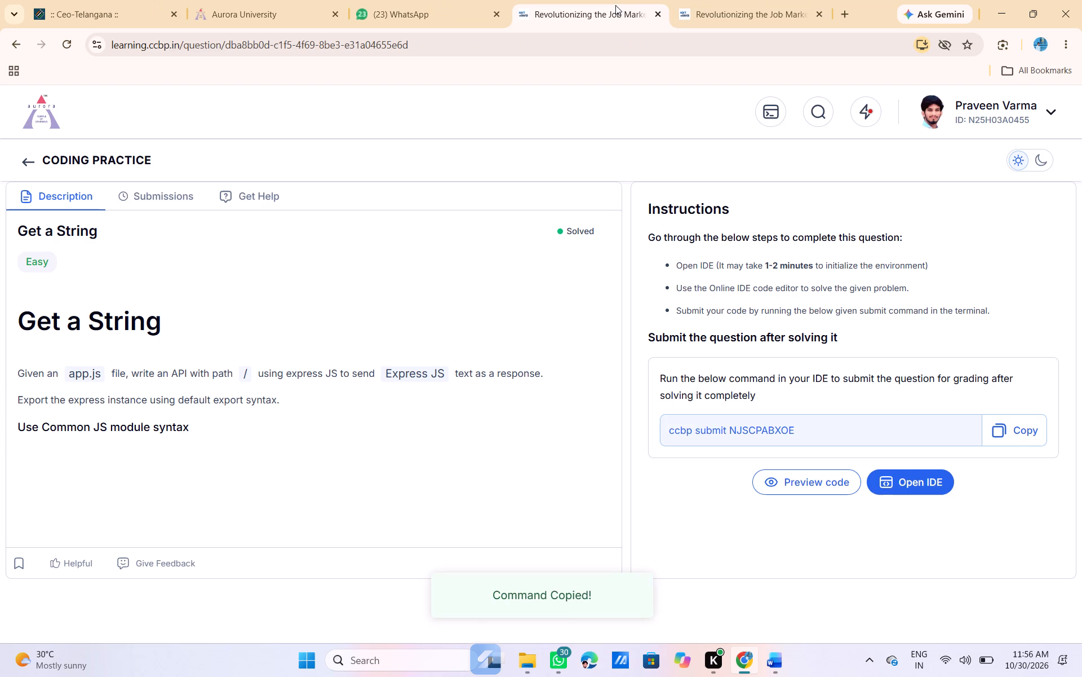
{"action": "left_click_drag", "start_coordinate": [17, 227], "coordinate": [377, 512]}
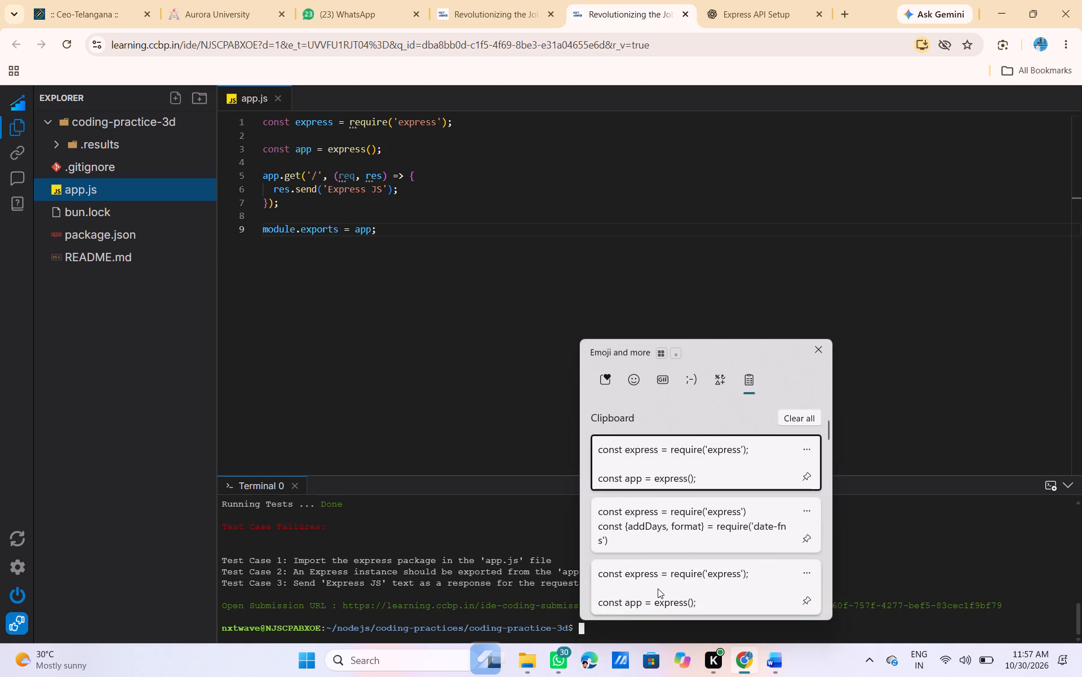
{"action": "scroll", "coordinate": [658, 588], "scroll_direction": "down", "scroll_amount": 3}
{"action": "left_click", "coordinate": [659, 548]}
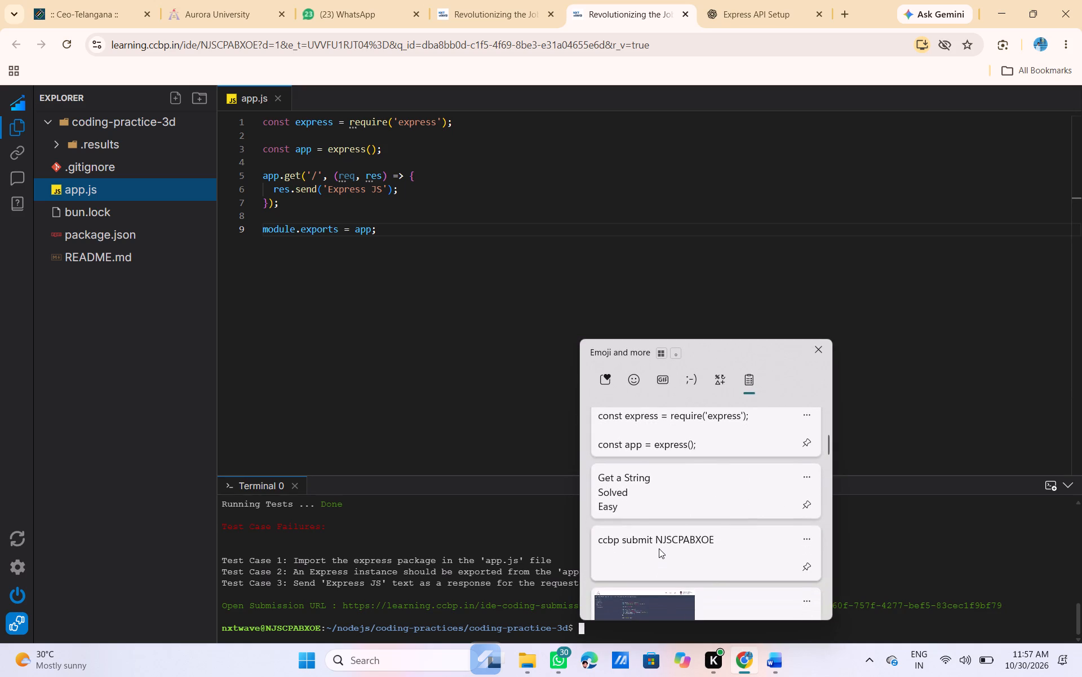
{"action": "key", "text": "ctrl+v"}
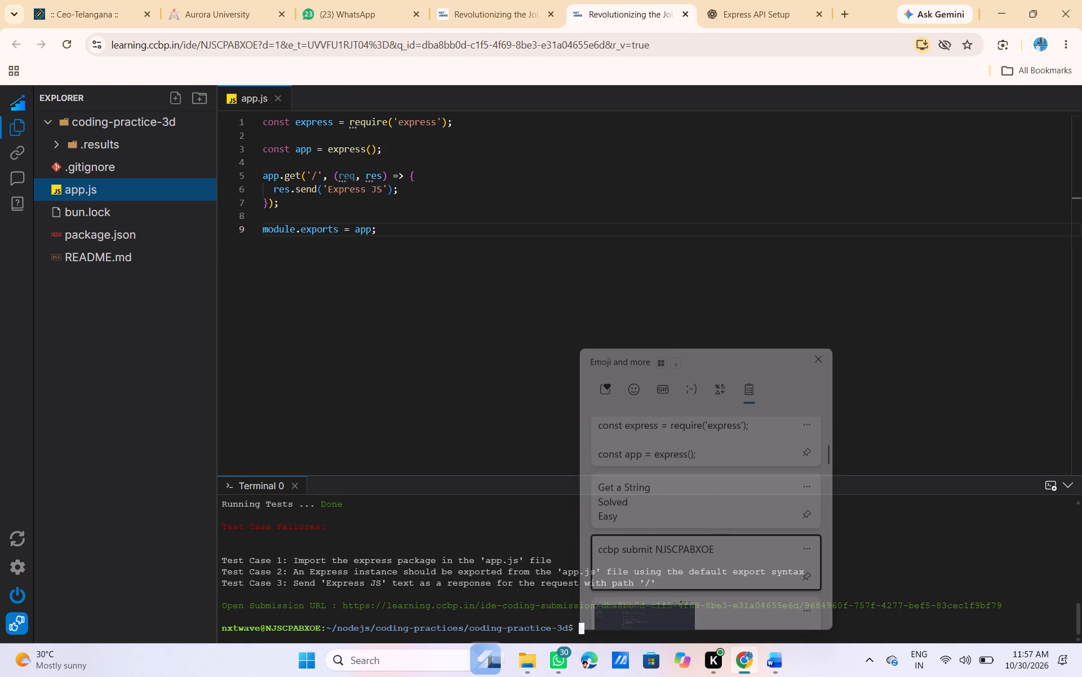
{"action": "key", "text": "ctrl+shift+v"}
{"action": "key", "text": "BackSpace"}
{"action": "key", "text": "BackSpace"}
{"action": "key", "text": "BackSpace"}
{"action": "key", "text": "BackSpace"}
{"action": "key", "text": "BackSpace"}
{"action": "key", "text": "BackSpace"}
{"action": "key", "text": "BackSpace"}
{"action": "key", "text": "BackSpace"}
{"action": "key", "text": "BackSpace"}
{"action": "key", "text": "BackSpace"}
{"action": "key", "text": "BackSpace"}
{"action": "key", "text": "BackSpace"}
{"action": "key", "text": "BackSpace"}
{"action": "key", "text": "BackSpace"}
{"action": "key", "text": "BackSpace"}
{"action": "key", "text": "BackSpace"}
{"action": "key", "text": "BackSpace"}
{"action": "key", "text": "BackSpace"}
{"action": "key", "text": "BackSpace"}
{"action": "key", "text": "BackSpace"}
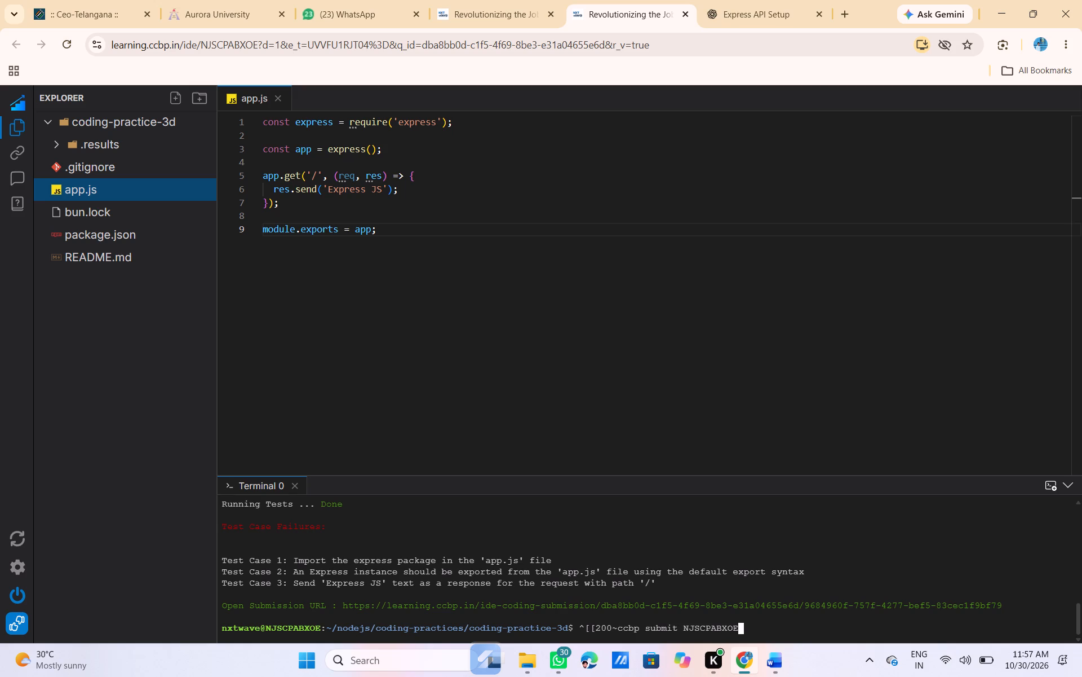
{"action": "key", "text": "ctrl+shift+v"}
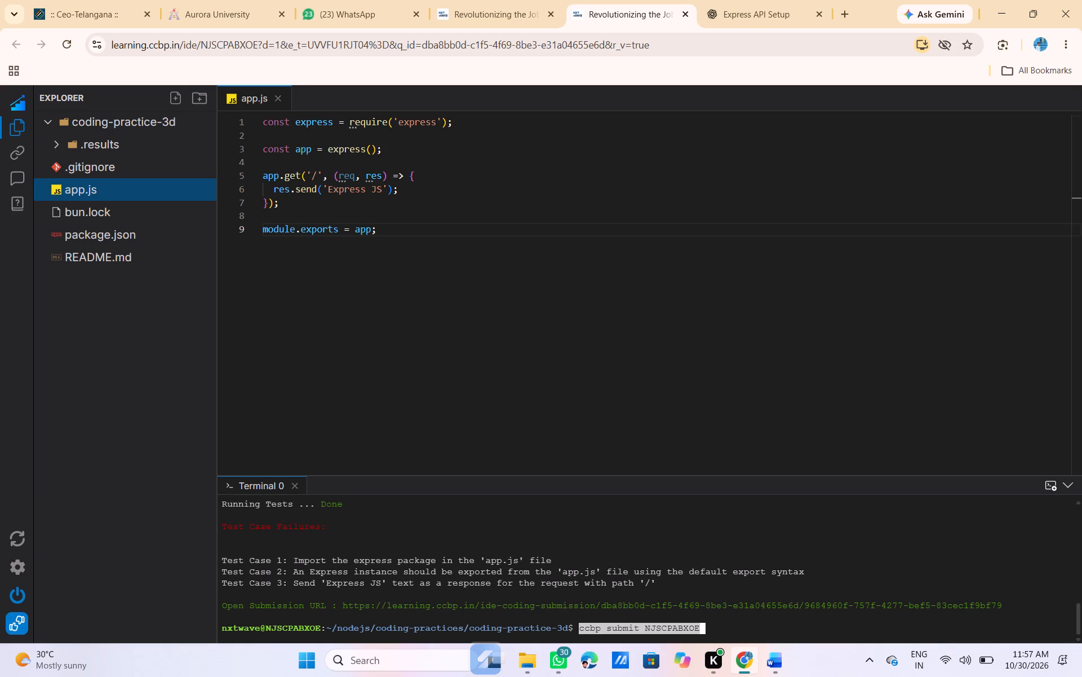
{"action": "key", "text": "Return"}
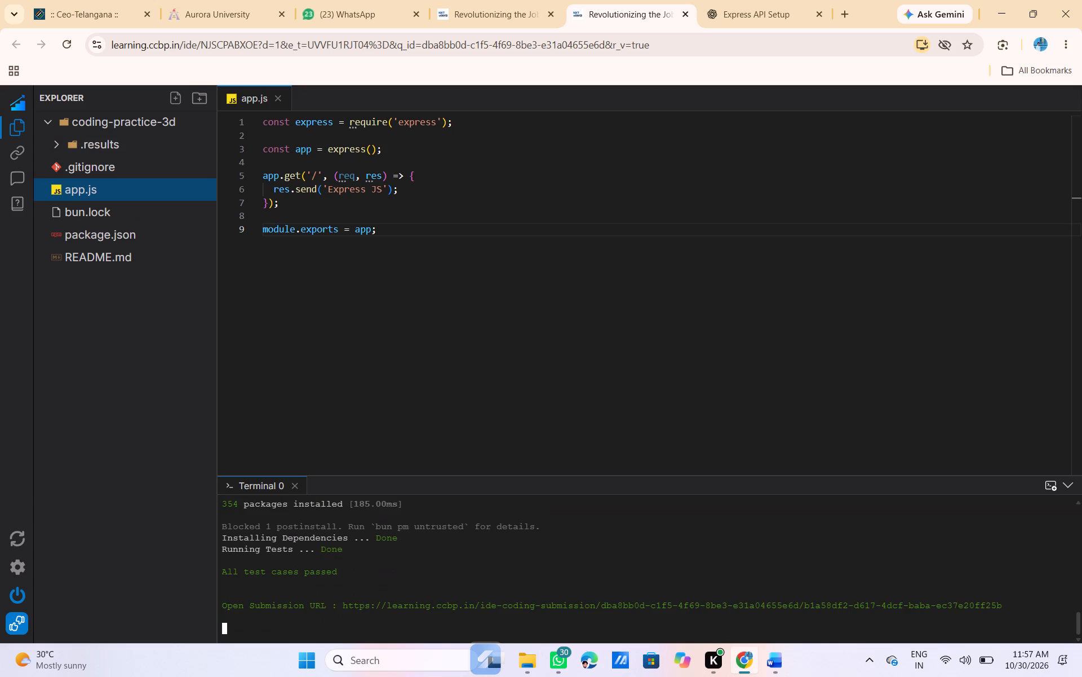
Open the new submission's URL from the terminal output and copy a screenshot of the Get a String Submission Details page.
{"action": "left_click", "coordinate": [633, 608]}
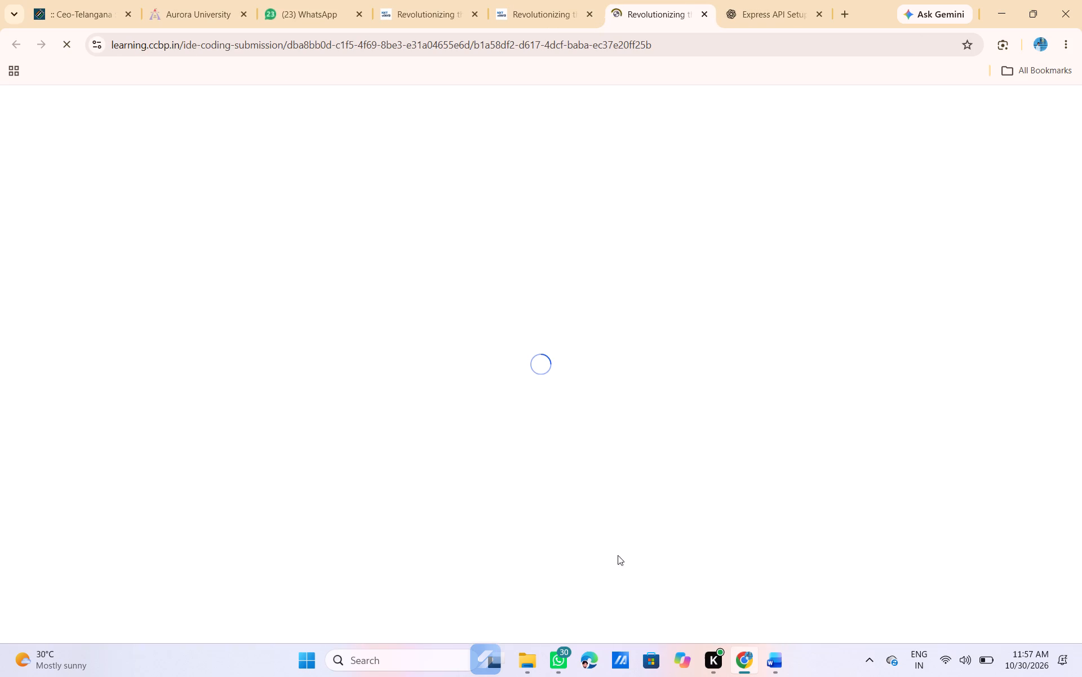
{"action": "key", "text": "Print"}
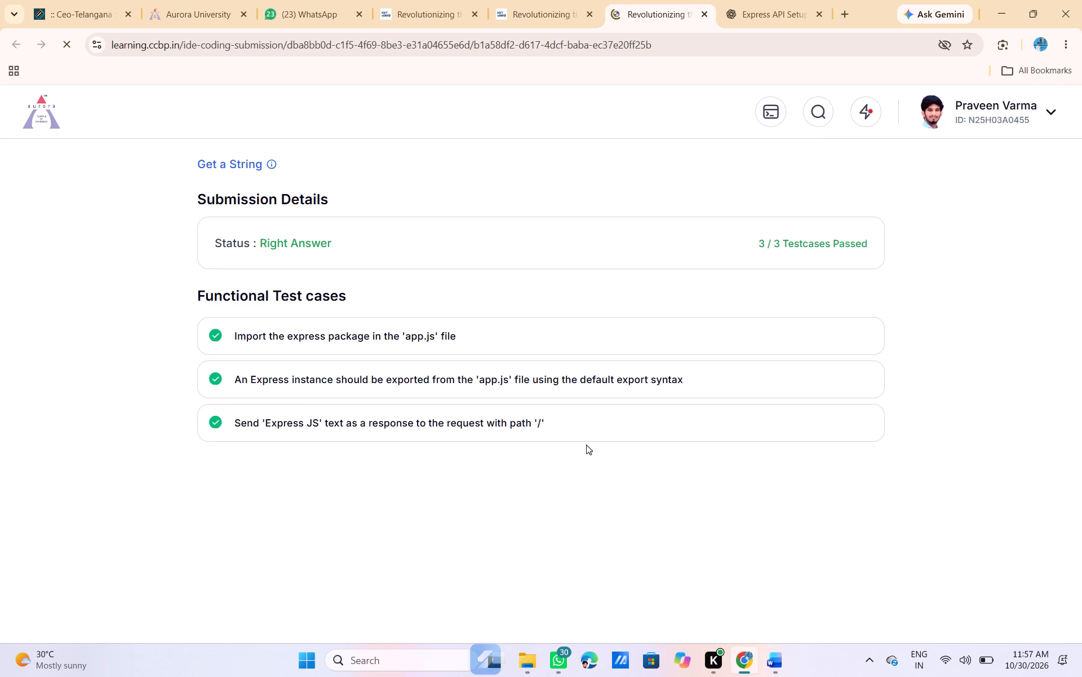
{"action": "left_click_drag", "start_coordinate": [0, 82], "coordinate": [1079, 566]}
{"action": "scroll", "coordinate": [1002, 477], "scroll_direction": "right", "scroll_amount": 2}
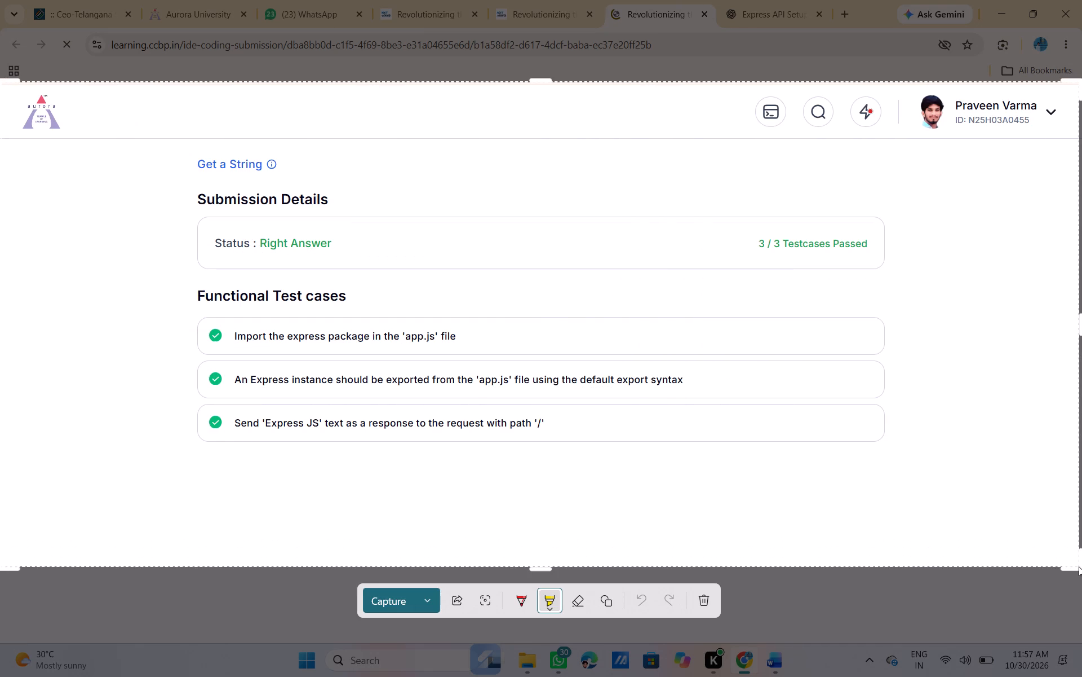
{"action": "key", "text": "ctrl+c"}
In Word, replace the old Get a String submission screenshot on the last page with the copied one and save the document.
{"action": "key", "text": "alt+Tab"}
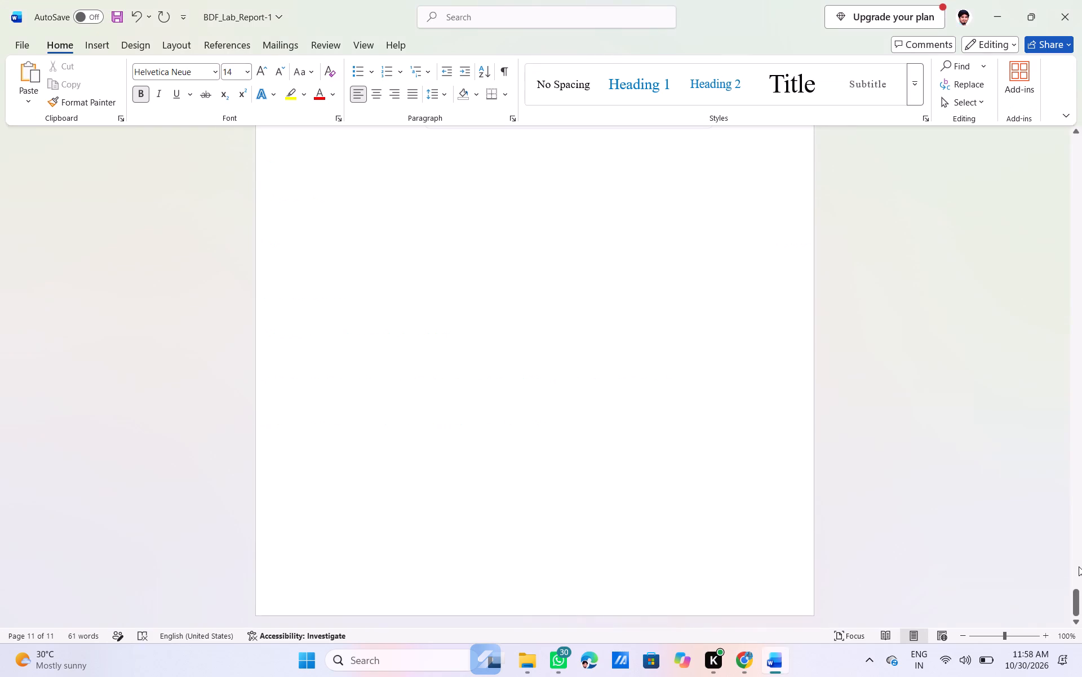
{"action": "scroll", "coordinate": [700, 493], "scroll_direction": "up", "scroll_amount": 4}
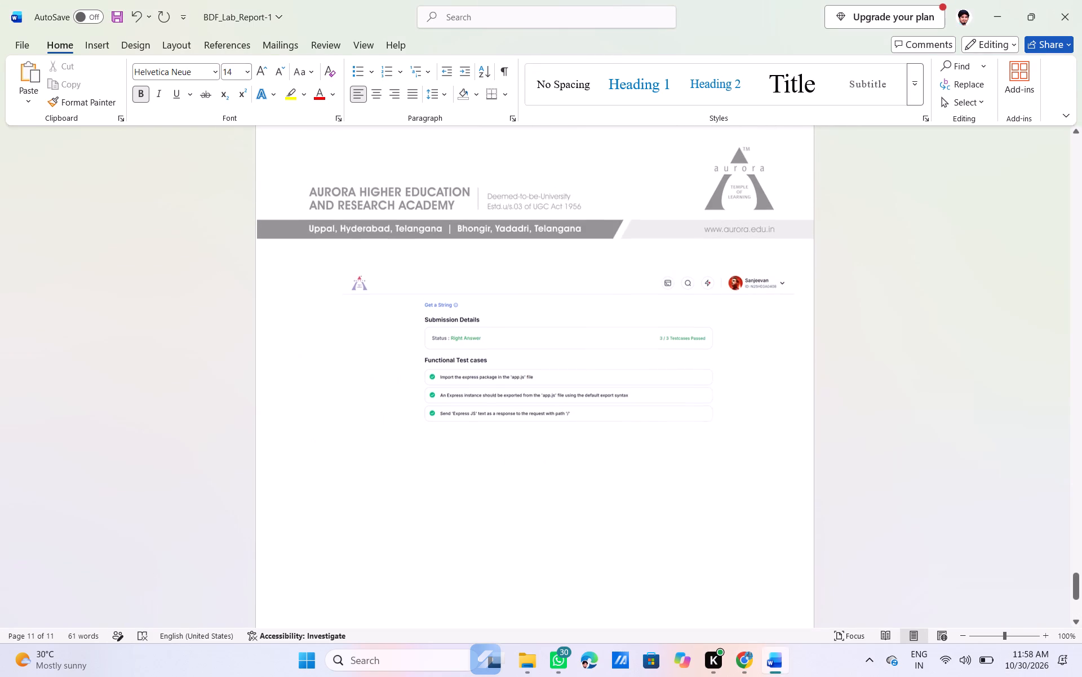
{"action": "left_click", "coordinate": [600, 375]}
{"action": "key", "text": "Delete"}
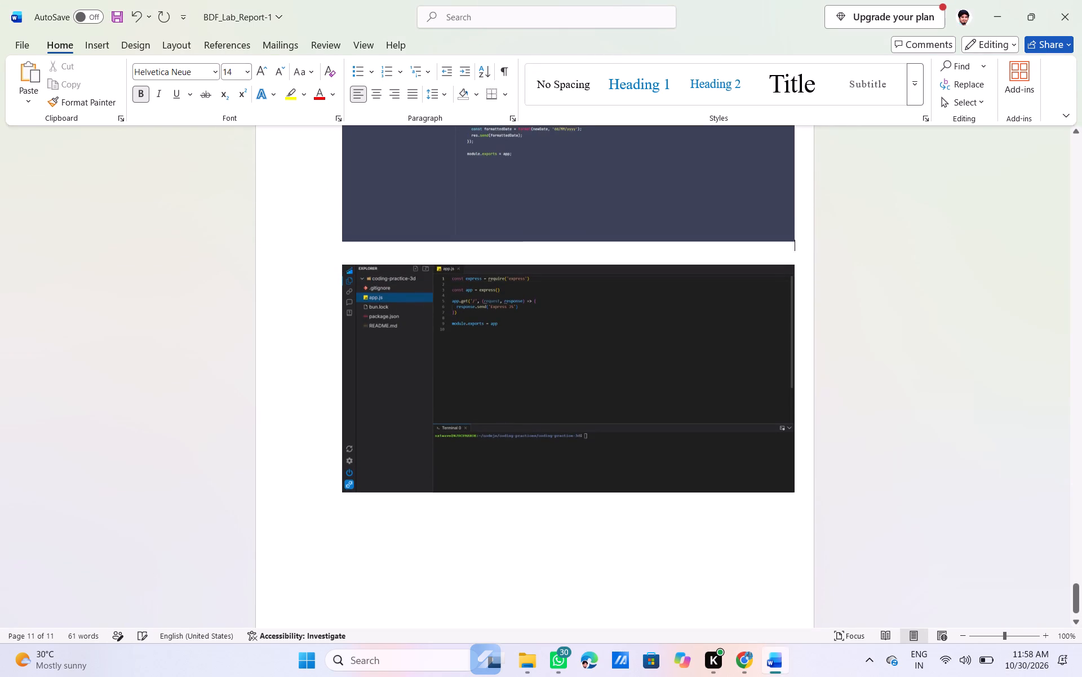
{"action": "key", "text": "ctrl+v"}
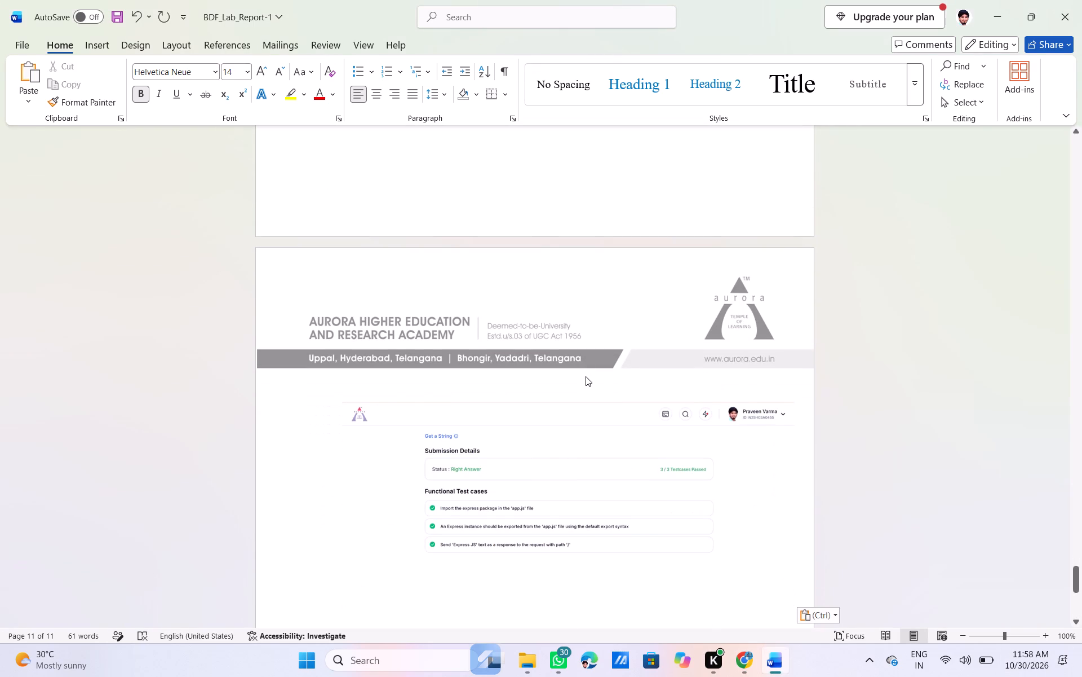
{"action": "scroll", "coordinate": [586, 376], "scroll_direction": "up", "scroll_amount": 20}
{"action": "scroll", "coordinate": [586, 376], "scroll_direction": "up", "scroll_amount": 12}
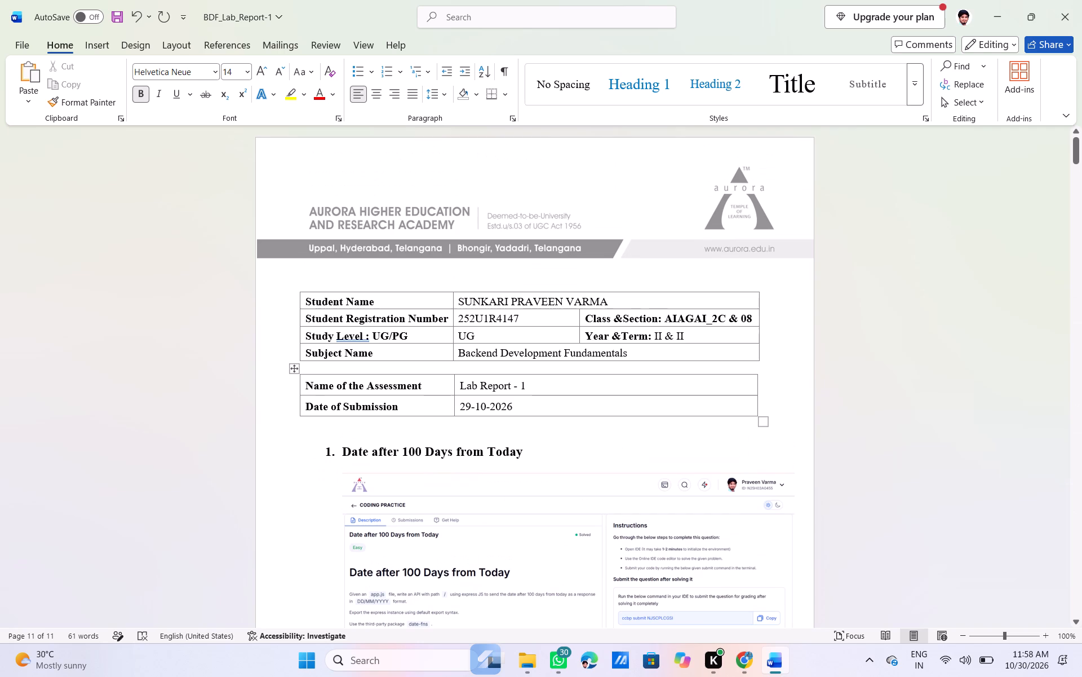
{"action": "key", "text": "ctrl+s"}
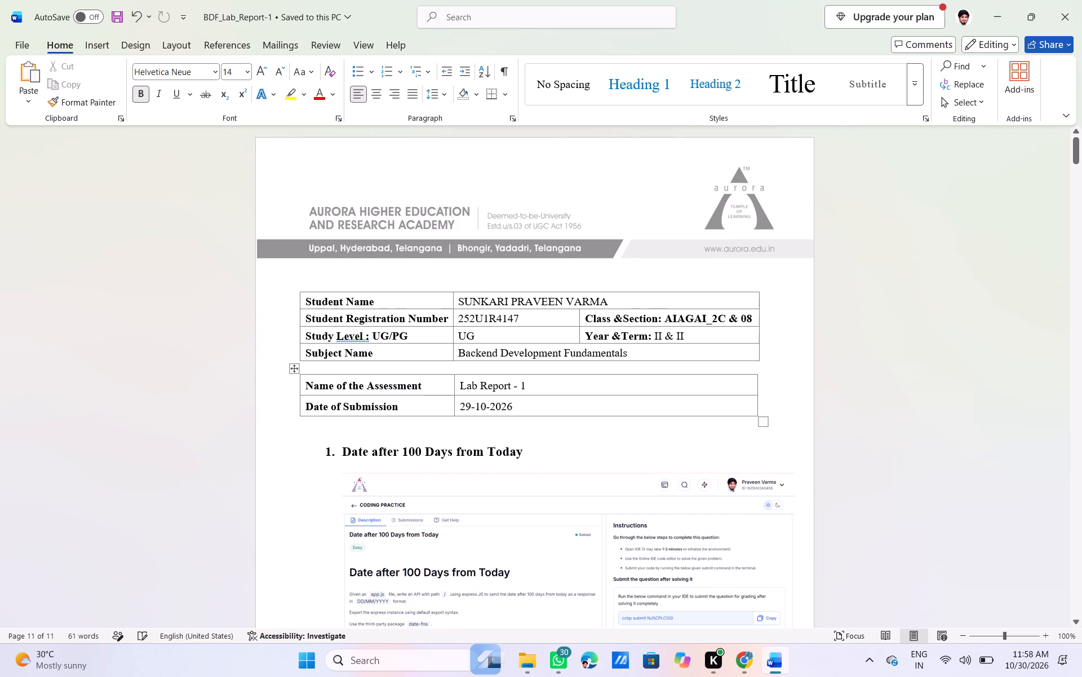
Print the whole report to PDF as Backend_Lab_1 in the Desktop's Backend Development Fundamentals folder.
{"action": "key", "text": "ctrl+p"}
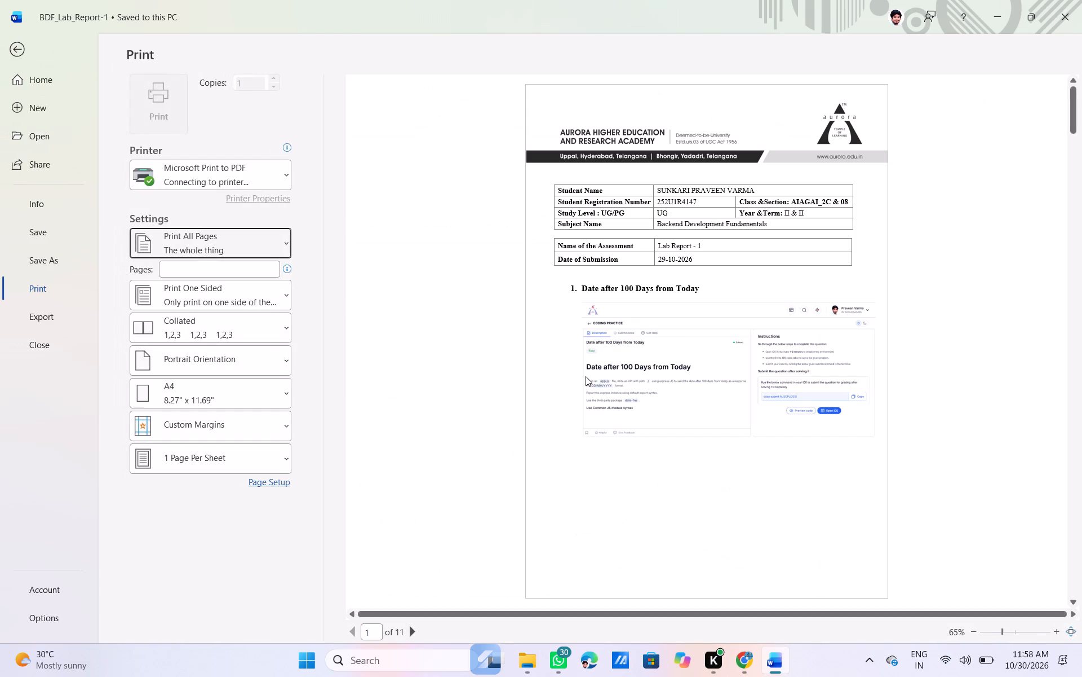
{"action": "left_click", "coordinate": [153, 102]}
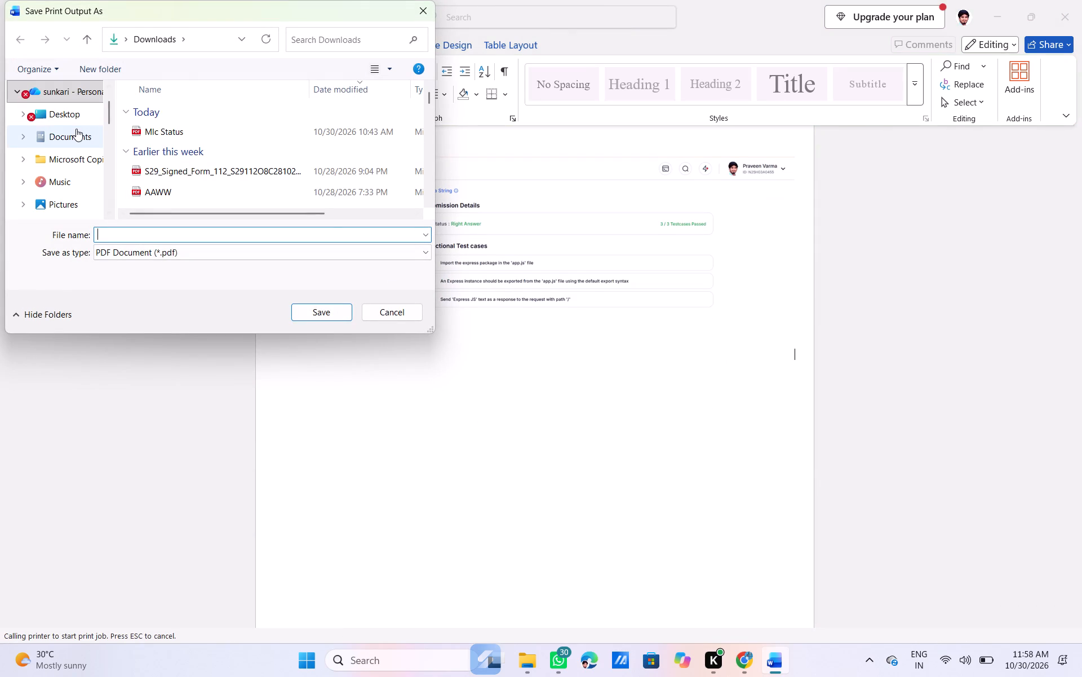
{"action": "double_click", "coordinate": [77, 108]}
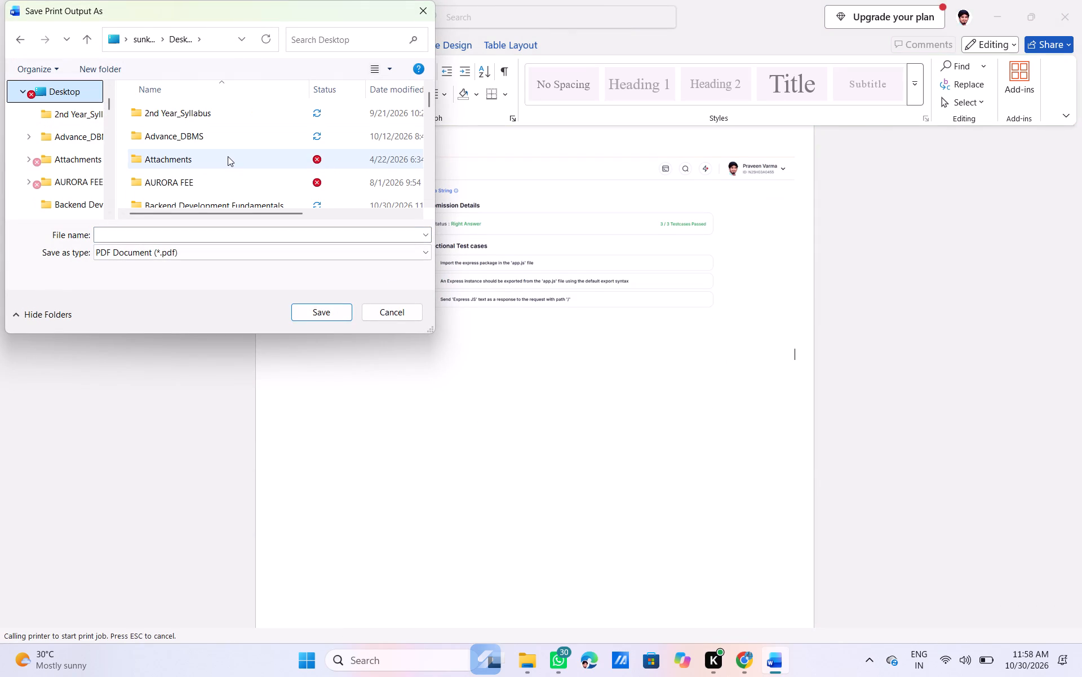
{"action": "double_click", "coordinate": [210, 201]}
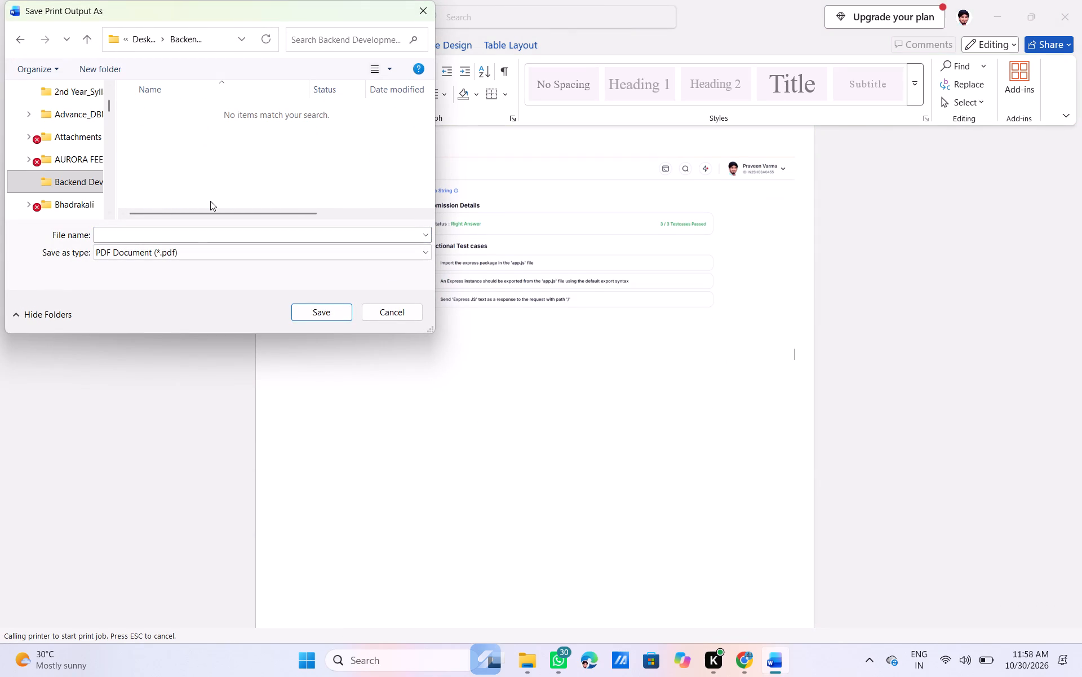
{"action": "left_click", "coordinate": [194, 229]}
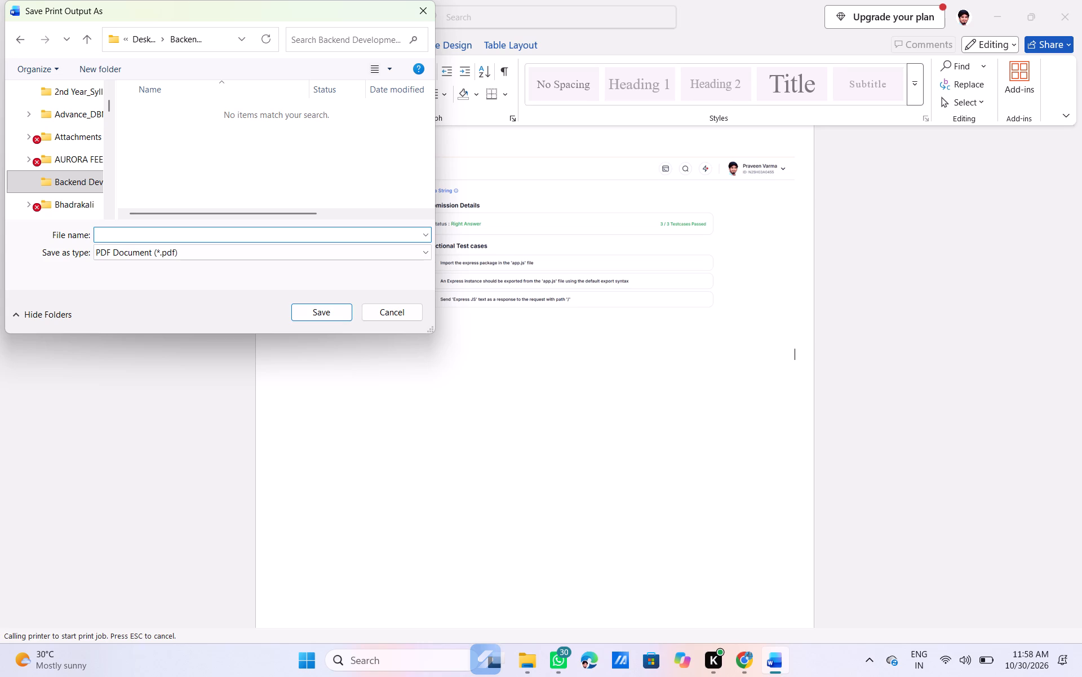
{"action": "type", "text": "ackend_"}
{"action": "type", "text": "ab"}
{"action": "key", "text": "shift+underscore"}
{"action": "key", "text": "1"}
{"action": "key", "text": "Return"}
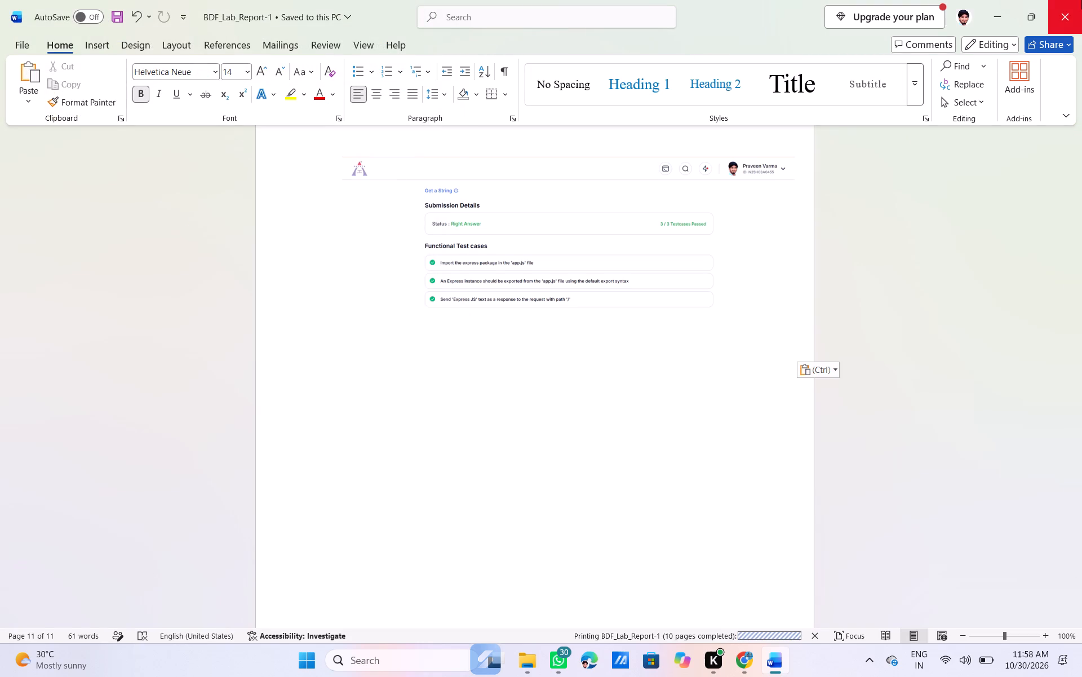
Close the BDF_Lab_Report-1 Word document.
{"action": "left_click", "coordinate": [1079, 3]}
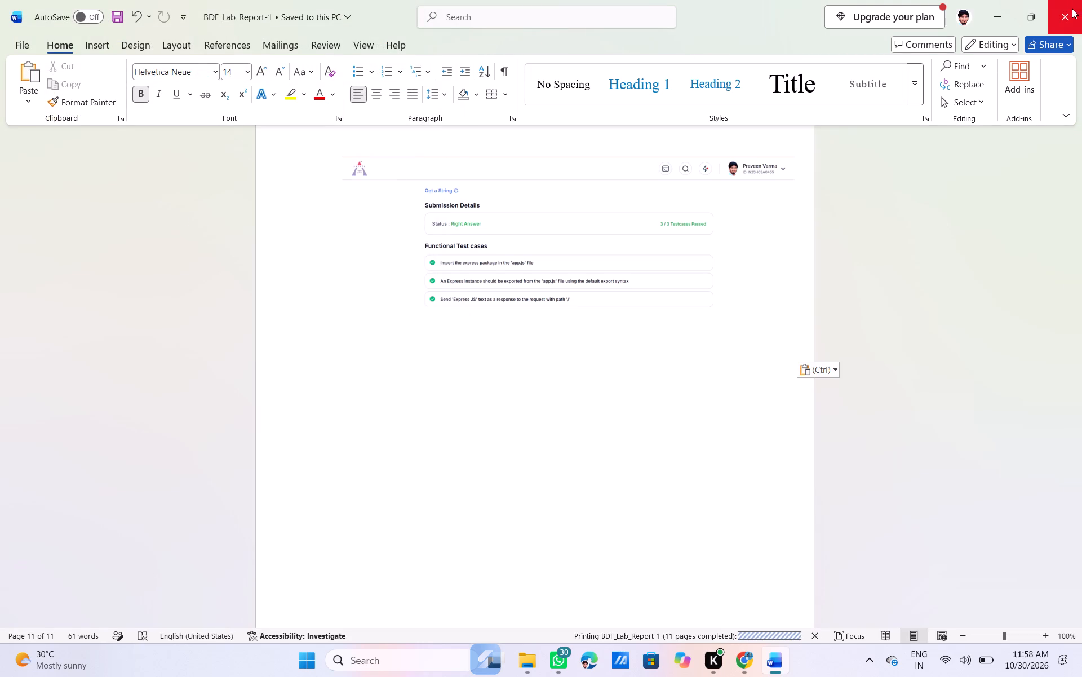
{"action": "left_click", "coordinate": [1072, 8]}
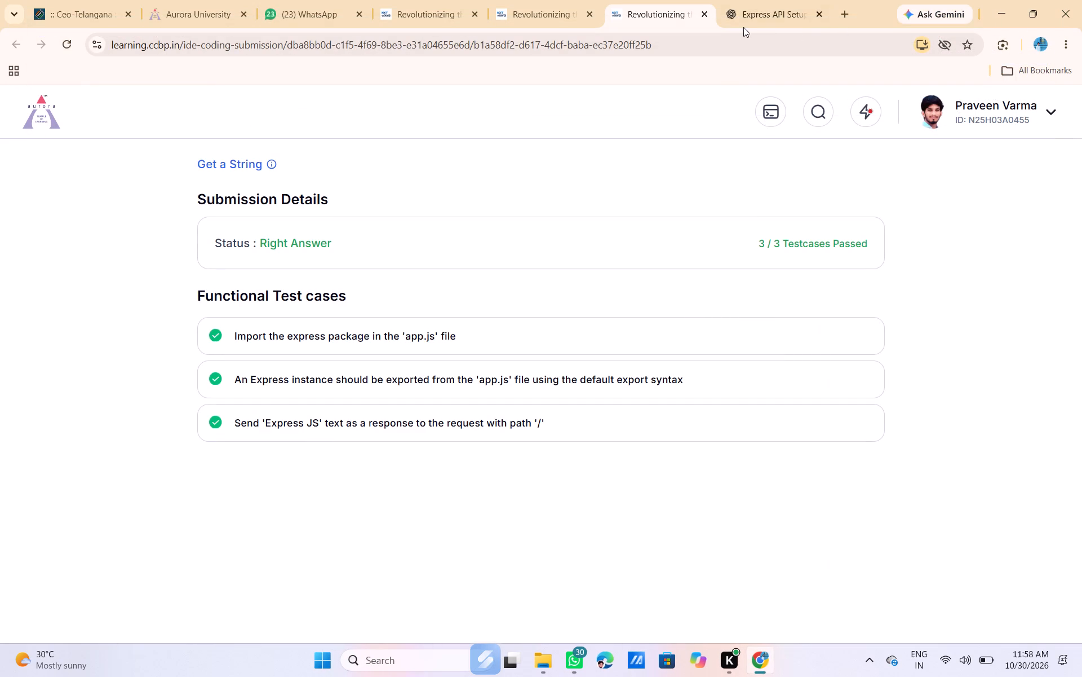
In Chrome, close the Get a String submission page and the ChatGPT Express API Setup page.
{"action": "left_click", "coordinate": [706, 16]}
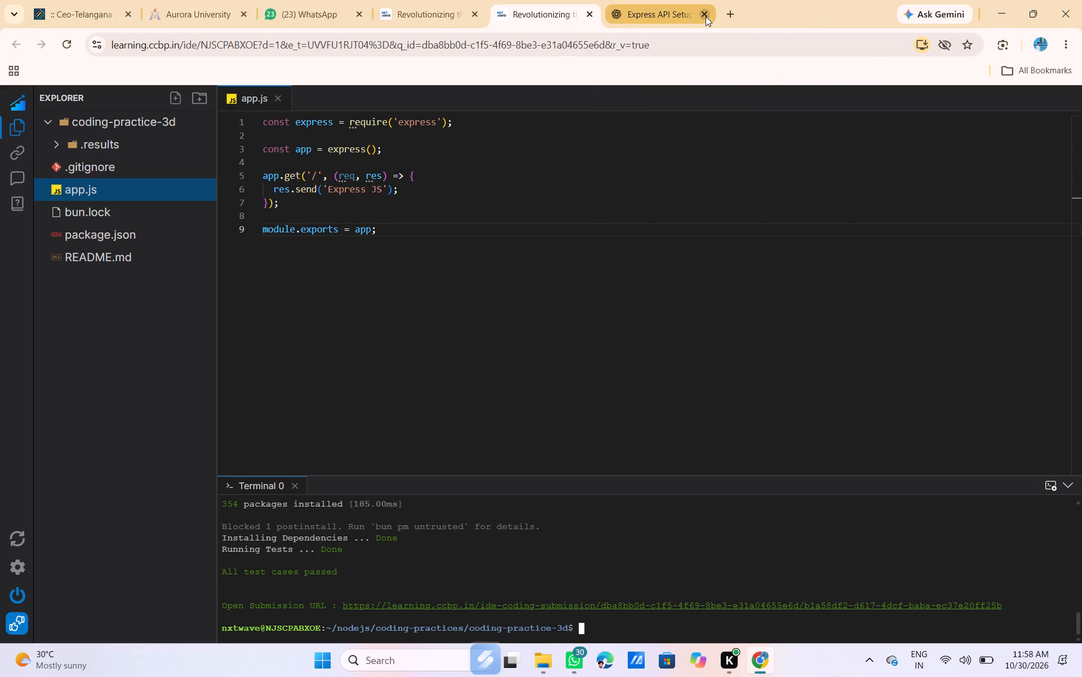
{"action": "left_click", "coordinate": [706, 16]}
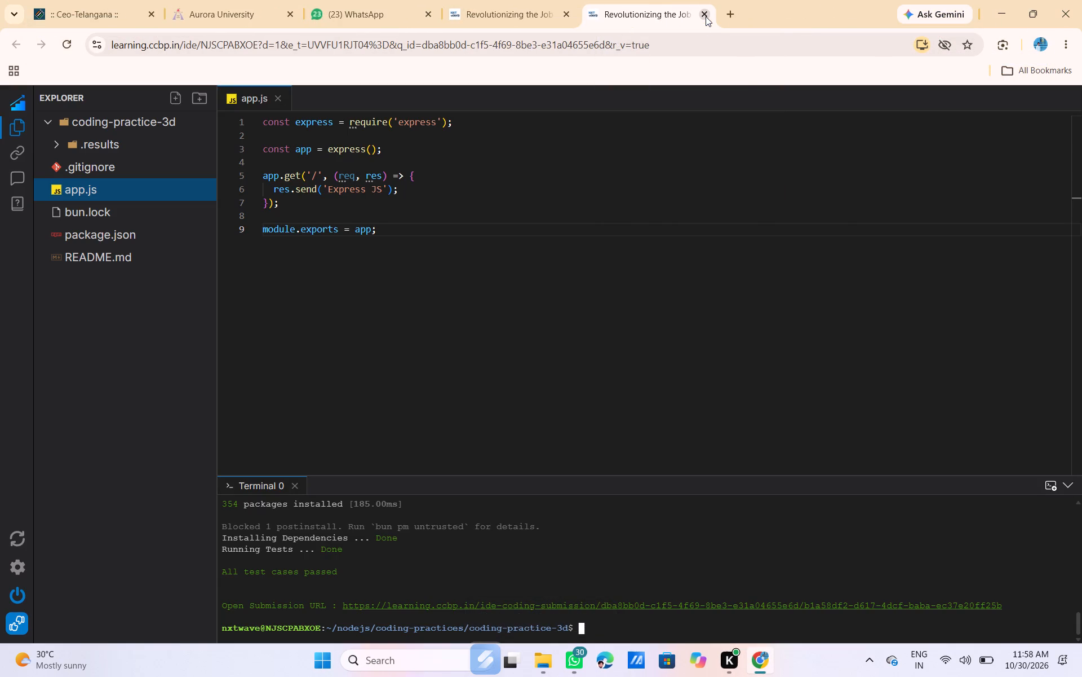
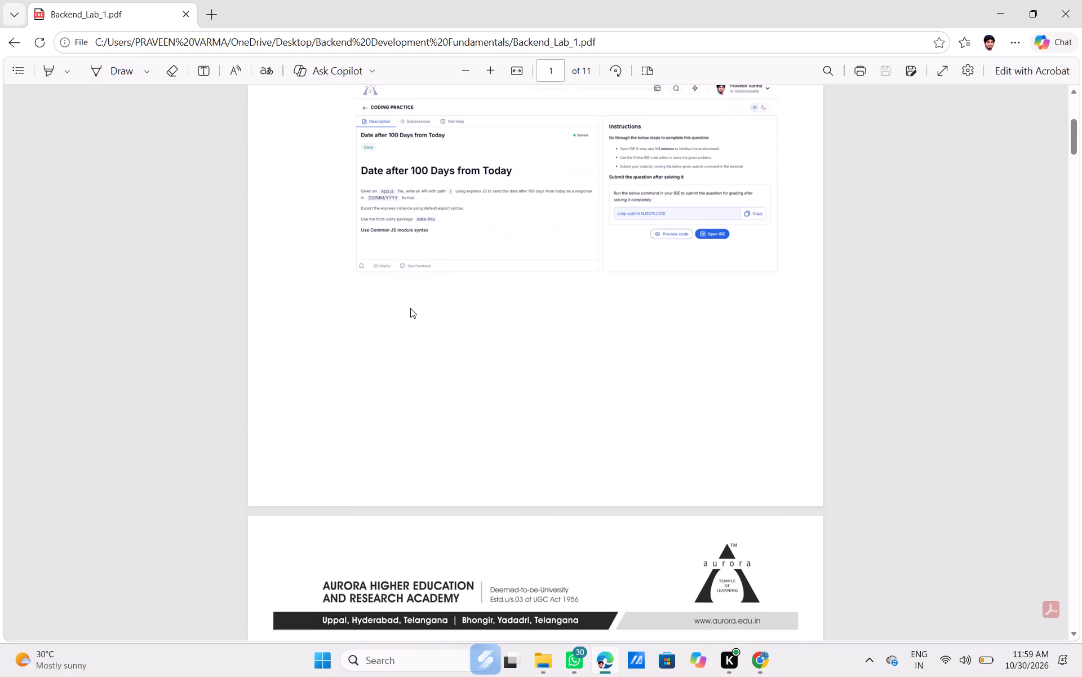
Review the exported Backend_Lab_1.pdf through its last page, checking the question, code and submission screenshots for all five coding practices.
{"action": "scroll", "coordinate": [410, 308], "scroll_direction": "down", "scroll_amount": 3}
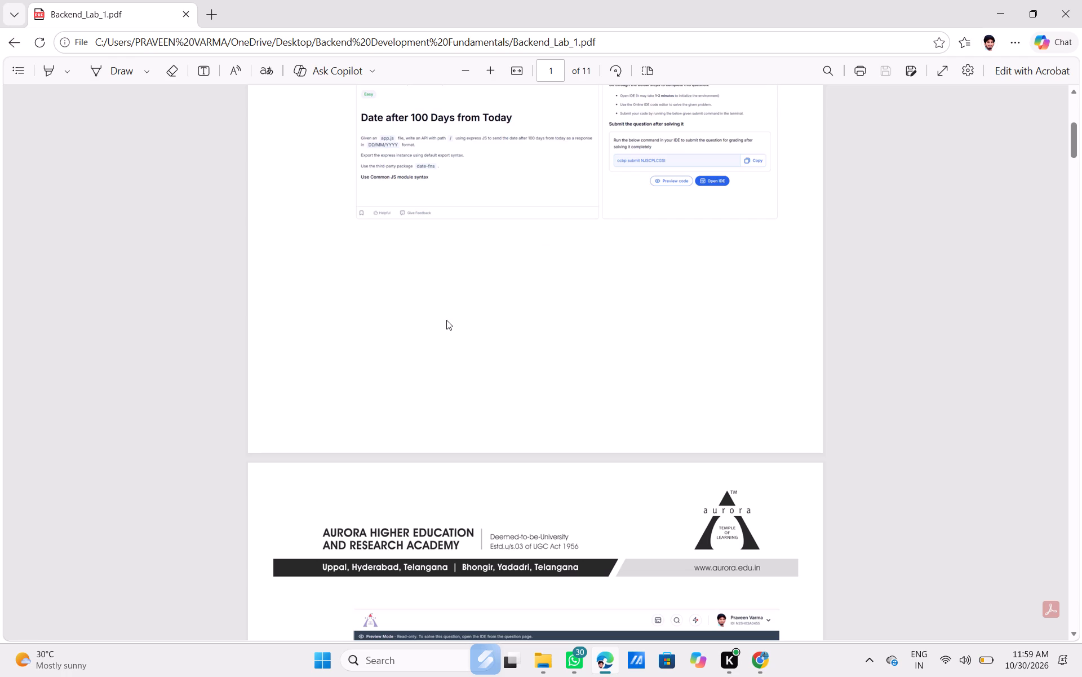
{"action": "scroll", "coordinate": [446, 320], "scroll_direction": "up", "scroll_amount": 6}
{"action": "scroll", "coordinate": [446, 320], "scroll_direction": "down", "scroll_amount": 3}
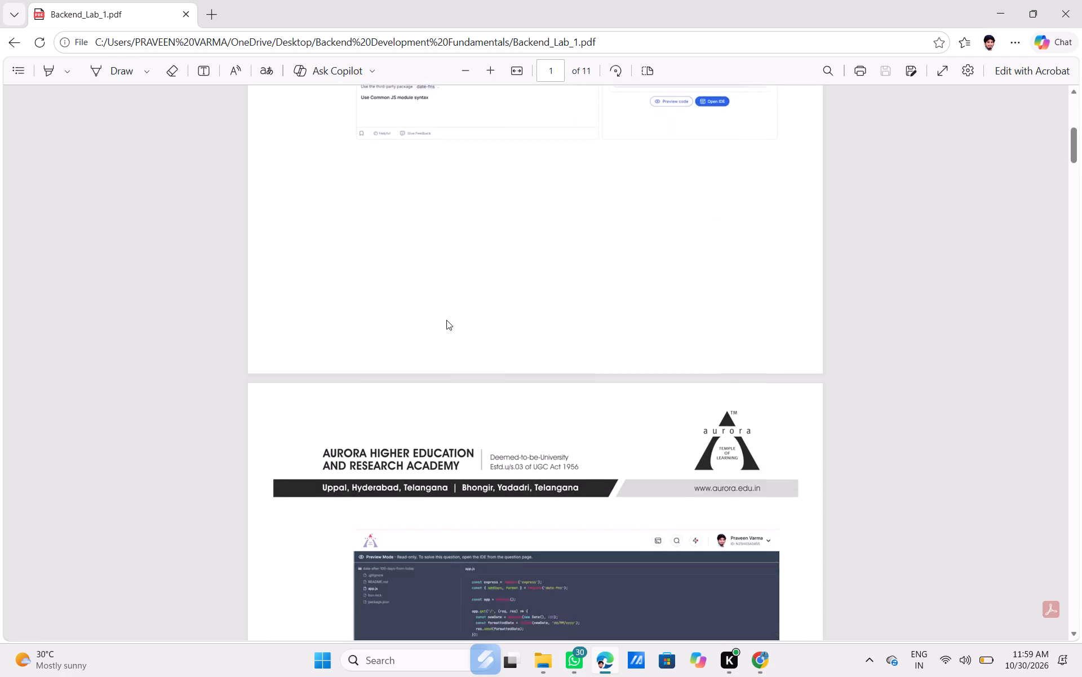
{"action": "scroll", "coordinate": [446, 320], "scroll_direction": "down", "scroll_amount": 4}
{"action": "scroll", "coordinate": [446, 320], "scroll_direction": "up", "scroll_amount": 1}
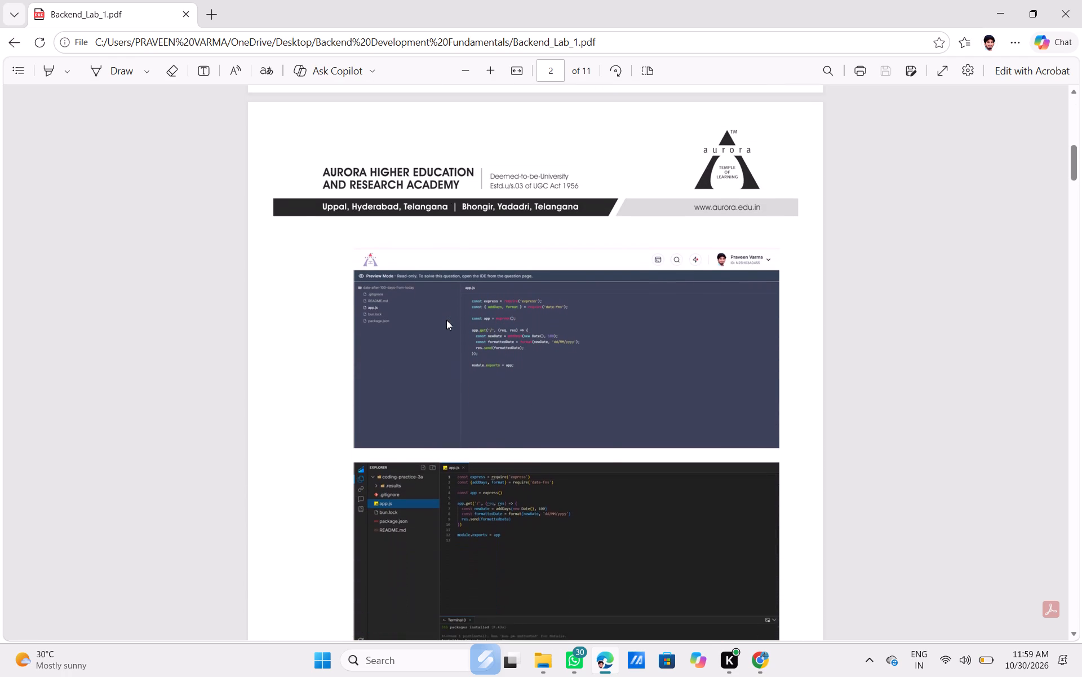
{"action": "scroll", "coordinate": [446, 320], "scroll_direction": "up", "scroll_amount": 3}
{"action": "scroll", "coordinate": [446, 320], "scroll_direction": "down", "scroll_amount": 1}
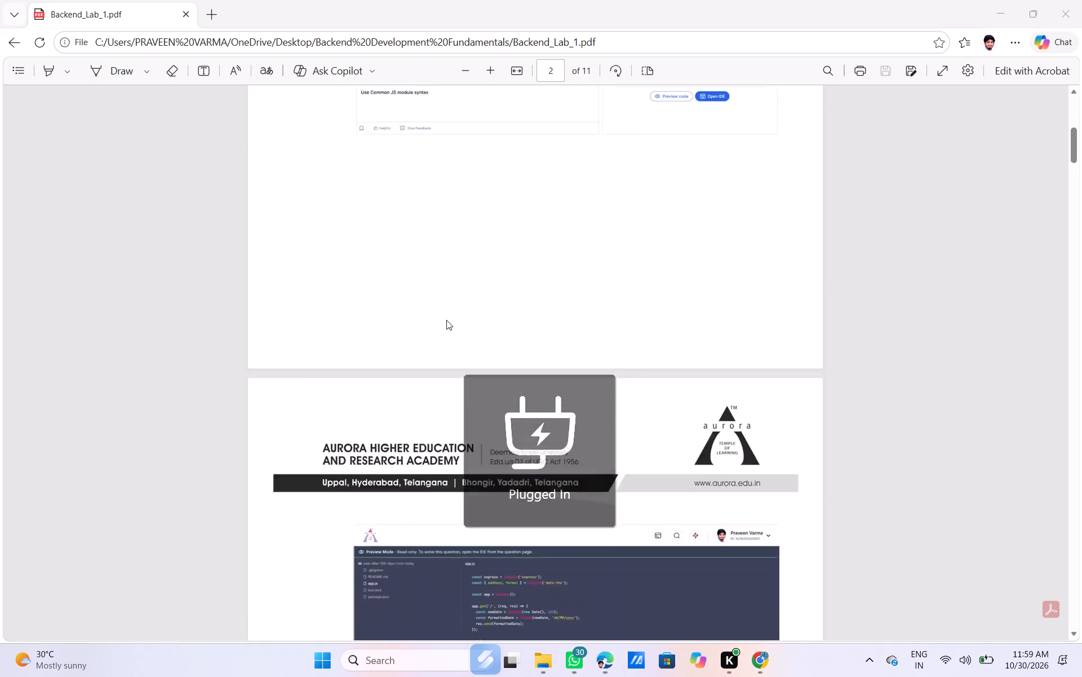
{"action": "scroll", "coordinate": [446, 320], "scroll_direction": "down", "scroll_amount": 6}
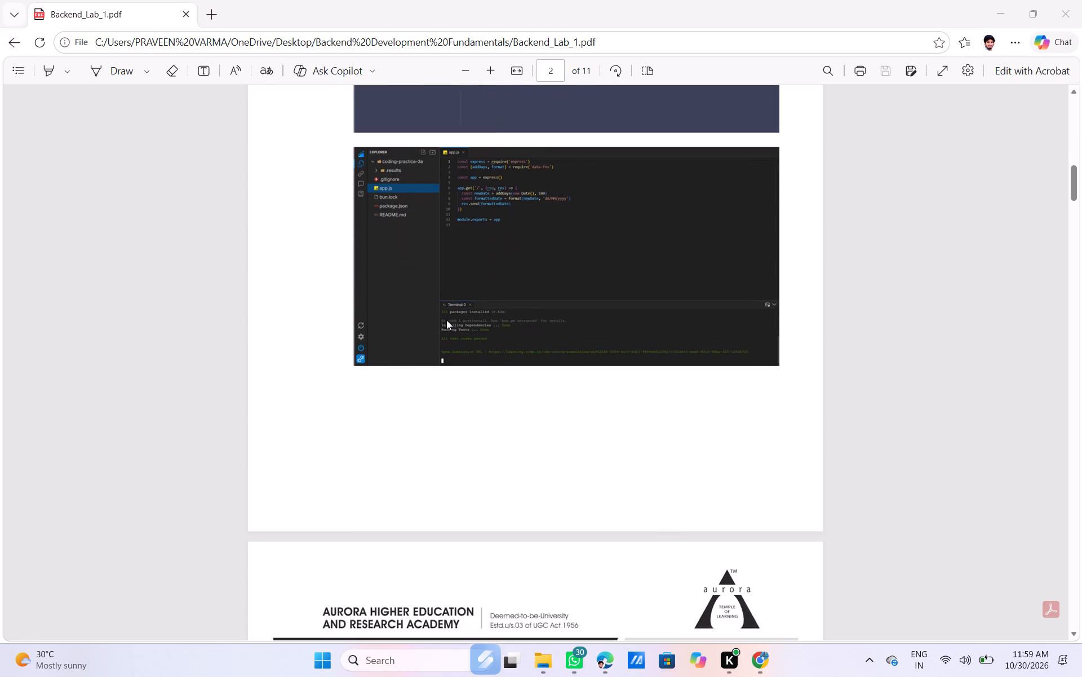
{"action": "scroll", "coordinate": [446, 320], "scroll_direction": "down", "scroll_amount": 6}
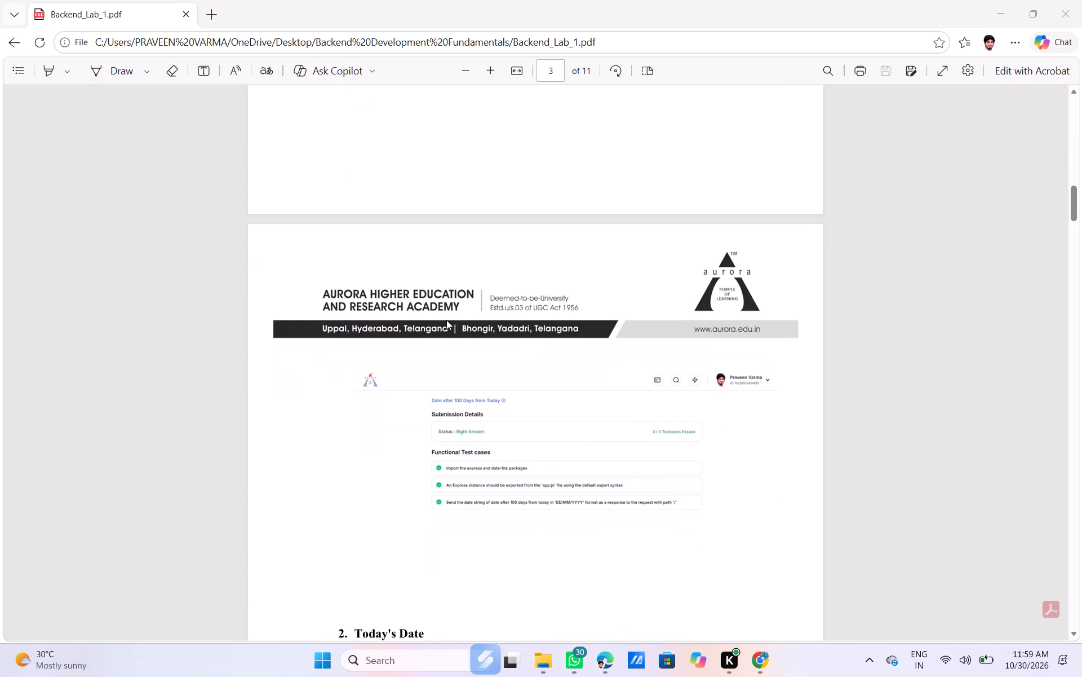
{"action": "scroll", "coordinate": [446, 320], "scroll_direction": "down", "scroll_amount": 6}
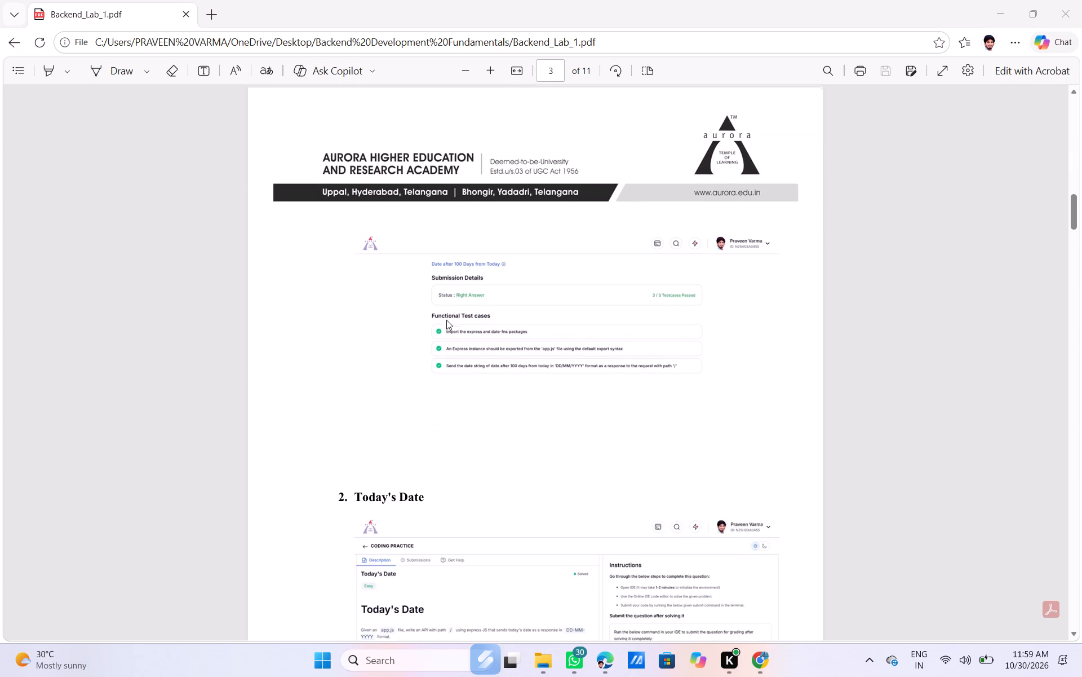
{"action": "scroll", "coordinate": [446, 320], "scroll_direction": "down", "scroll_amount": 6}
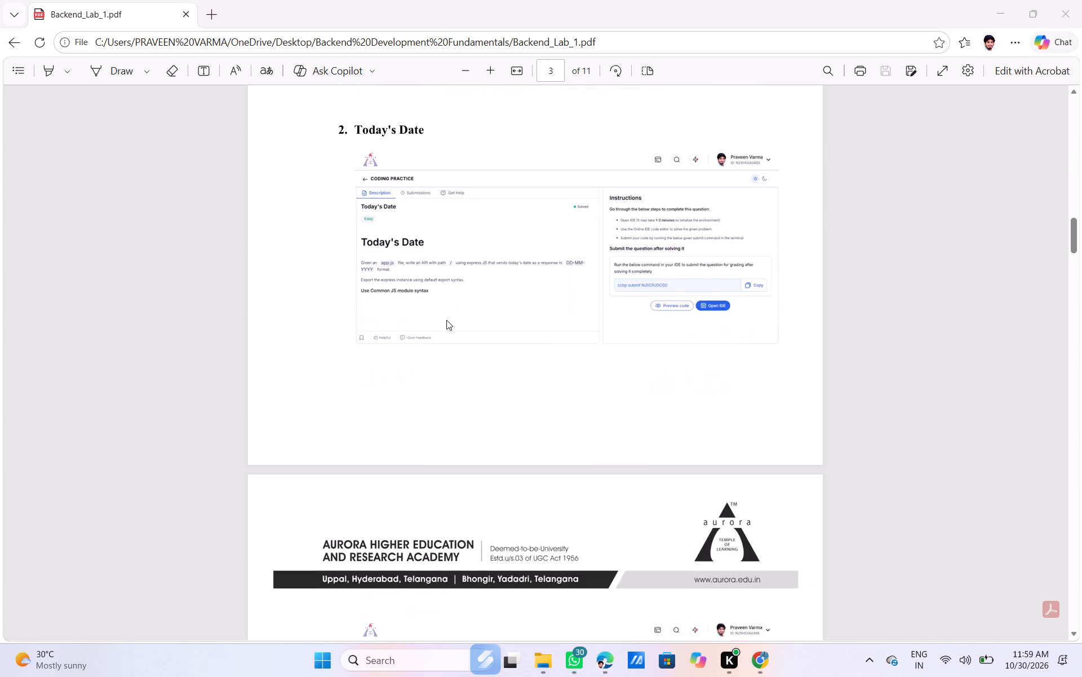
{"action": "scroll", "coordinate": [446, 320], "scroll_direction": "down", "scroll_amount": 6}
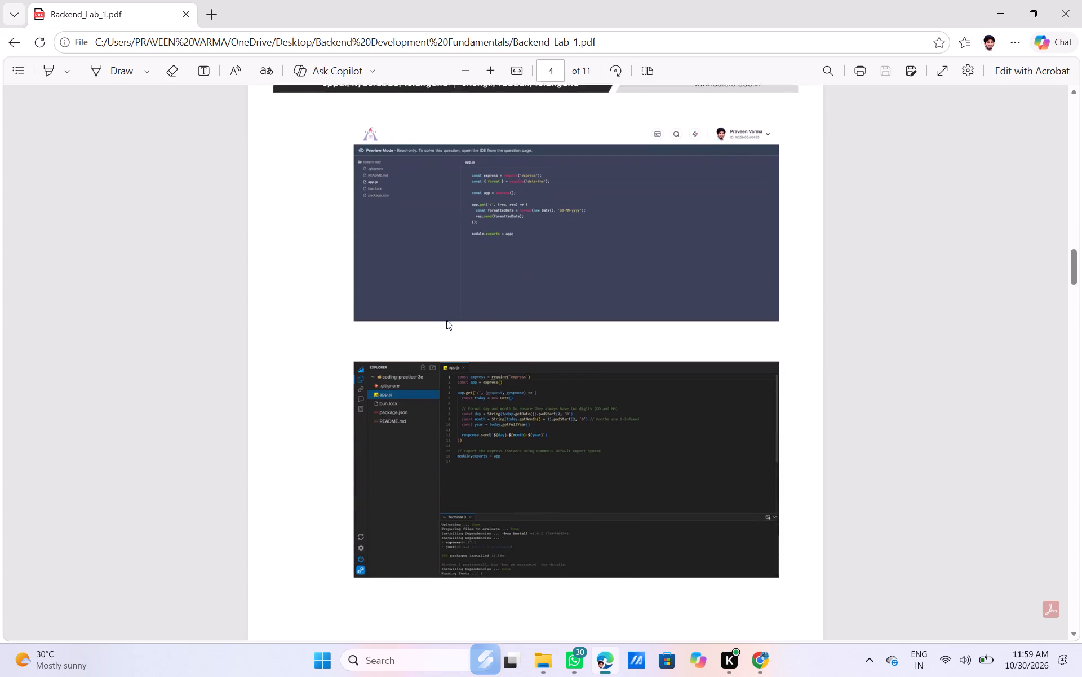
{"action": "scroll", "coordinate": [446, 320], "scroll_direction": "down", "scroll_amount": 6}
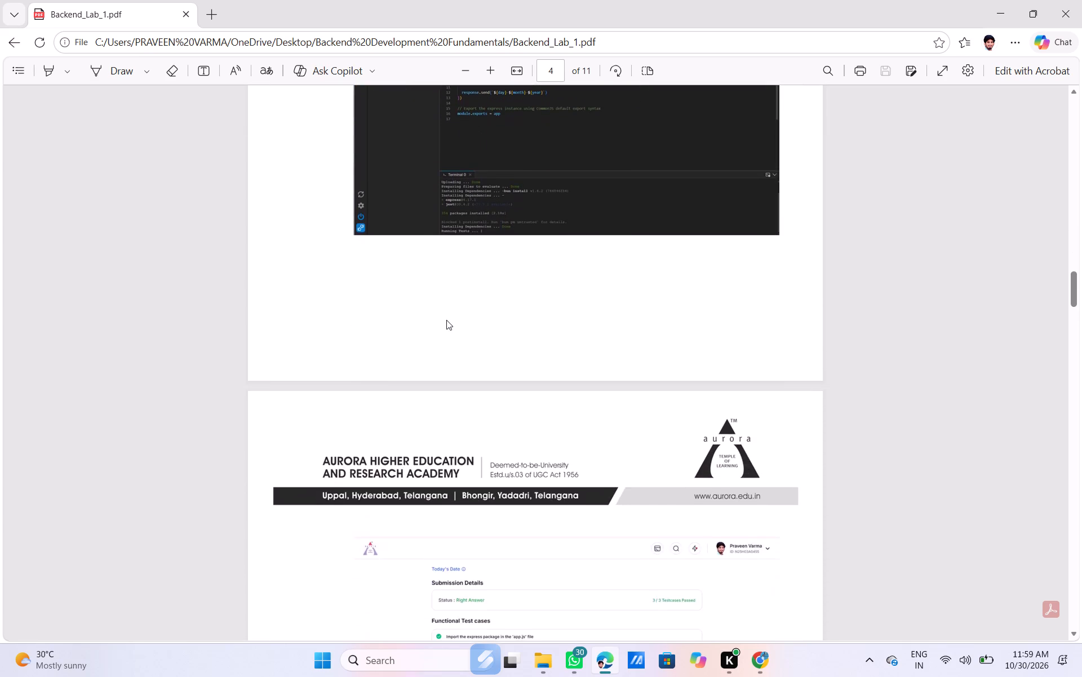
{"action": "scroll", "coordinate": [446, 320], "scroll_direction": "down", "scroll_amount": 6}
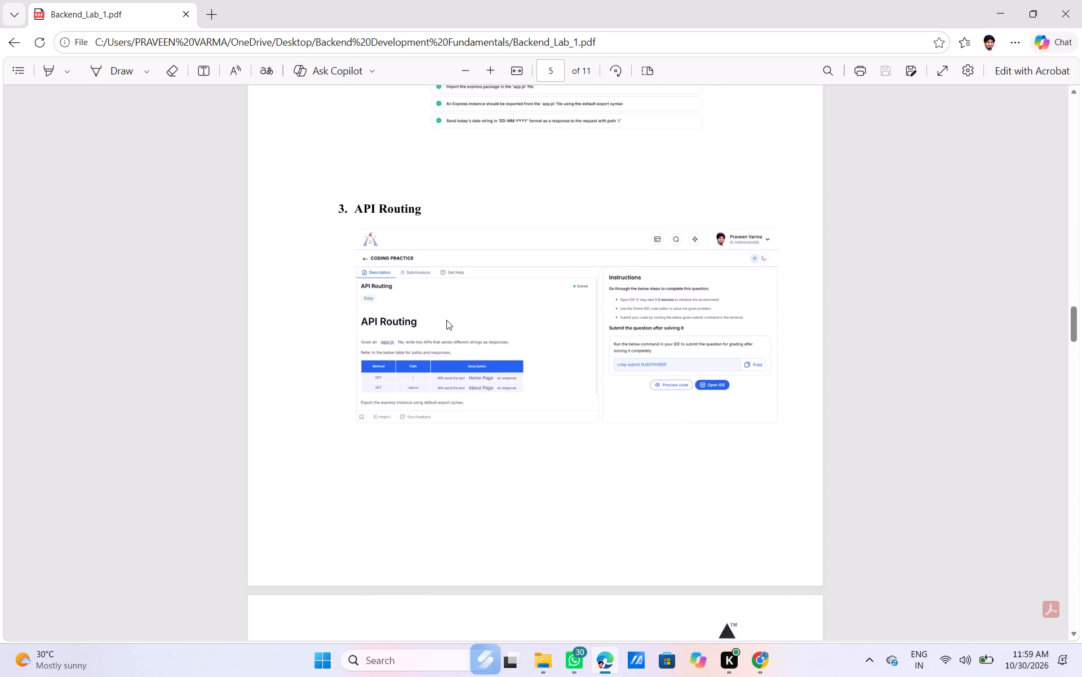
{"action": "scroll", "coordinate": [446, 320], "scroll_direction": "down", "scroll_amount": 6}
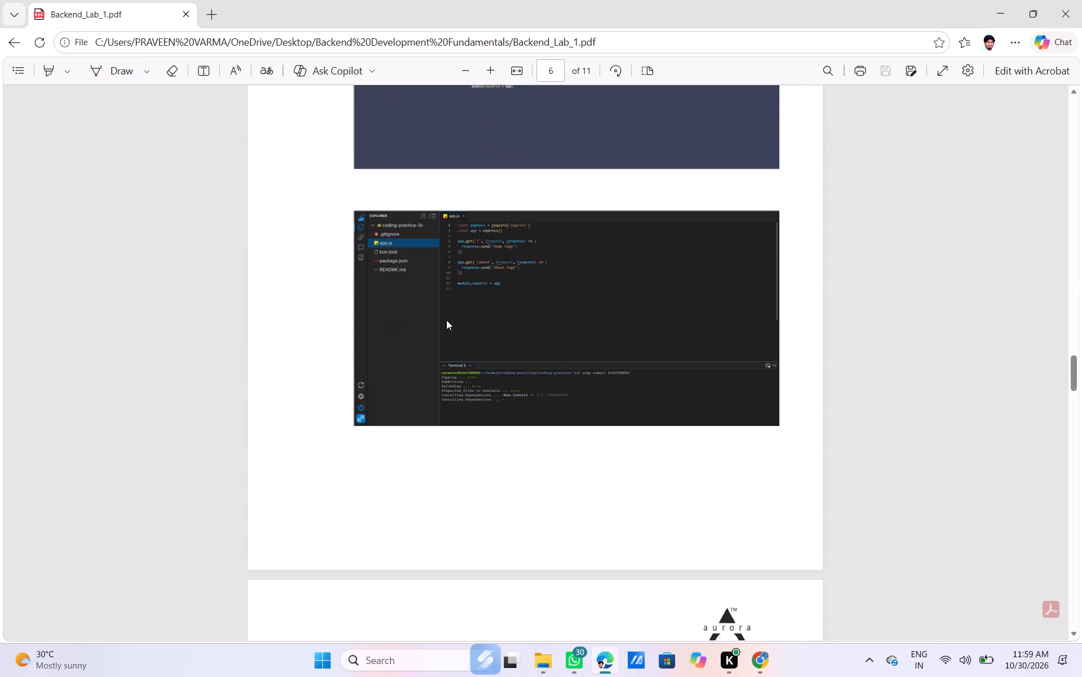
{"action": "scroll", "coordinate": [446, 320], "scroll_direction": "down", "scroll_amount": 5}
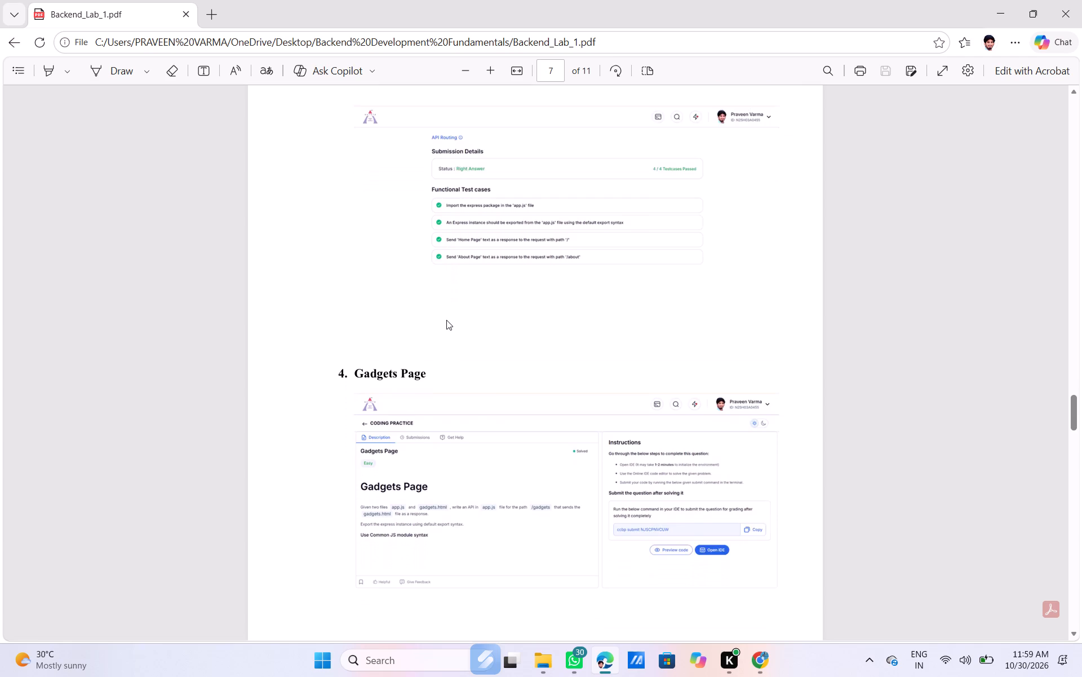
{"action": "scroll", "coordinate": [446, 320], "scroll_direction": "down", "scroll_amount": 5}
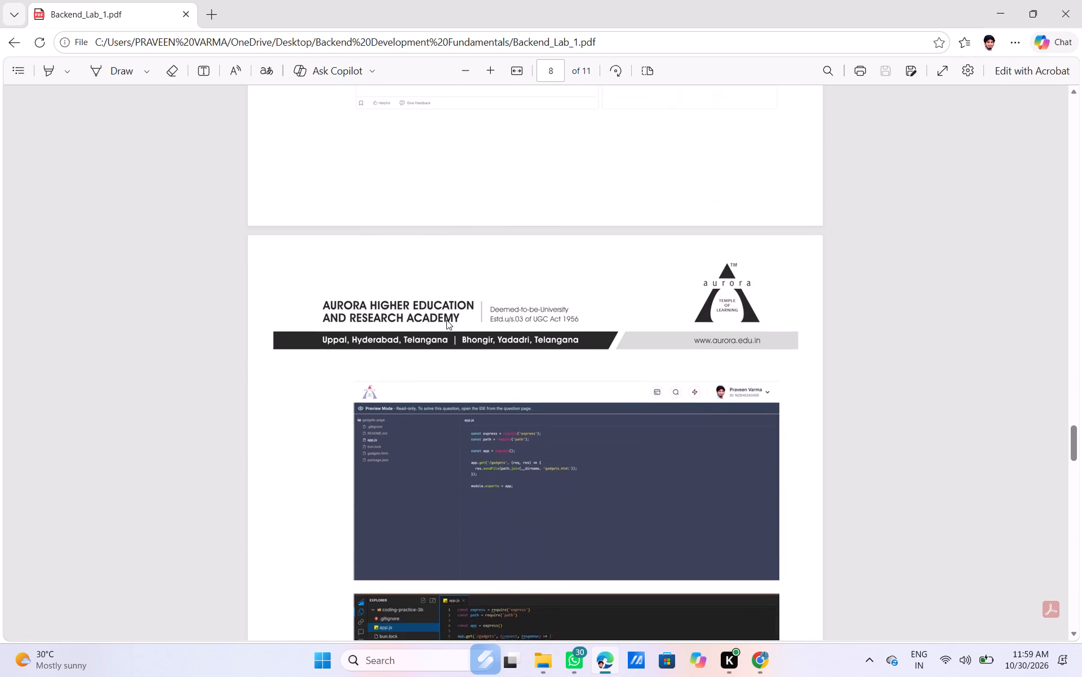
{"action": "scroll", "coordinate": [446, 320], "scroll_direction": "down", "scroll_amount": 6}
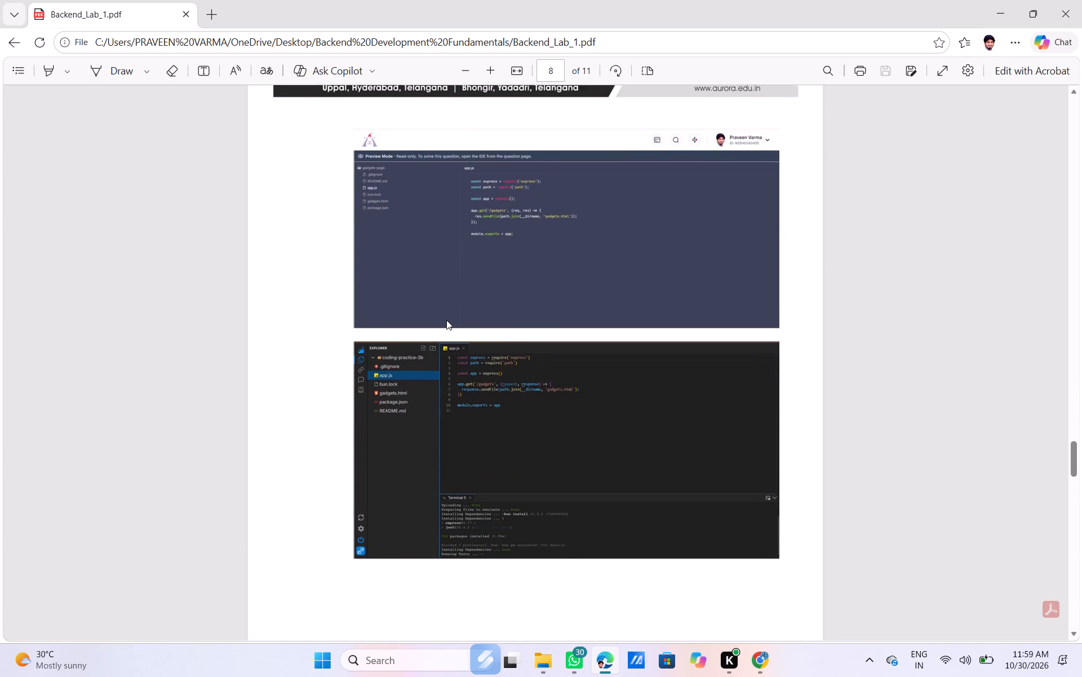
{"action": "scroll", "coordinate": [446, 320], "scroll_direction": "down", "scroll_amount": 4}
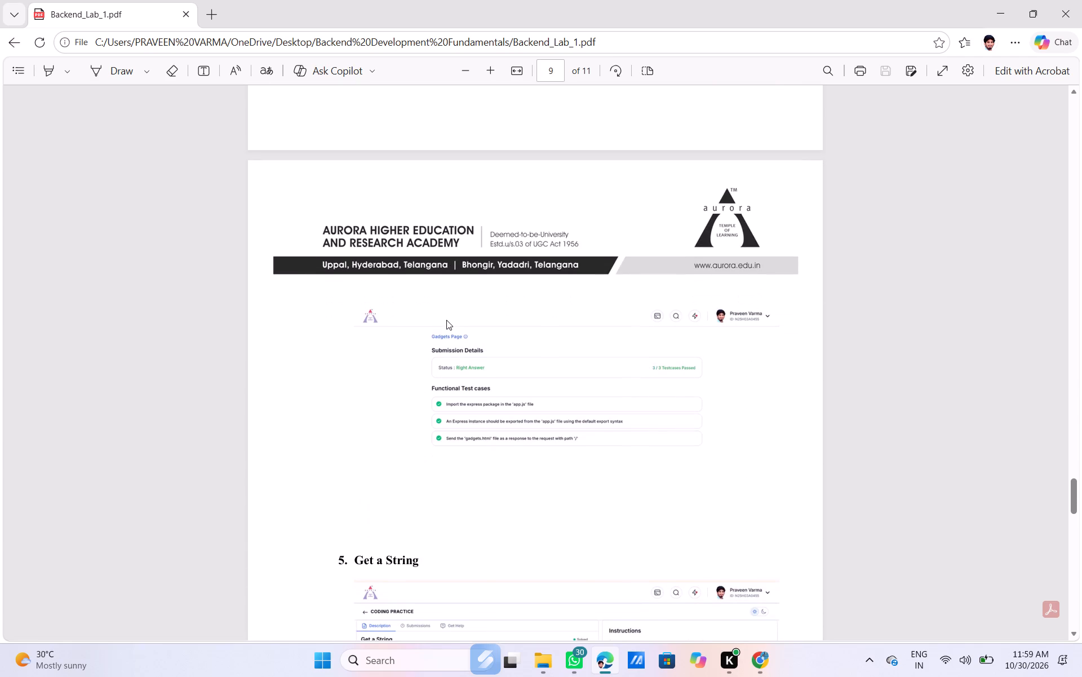
{"action": "scroll", "coordinate": [446, 320], "scroll_direction": "down", "scroll_amount": 5}
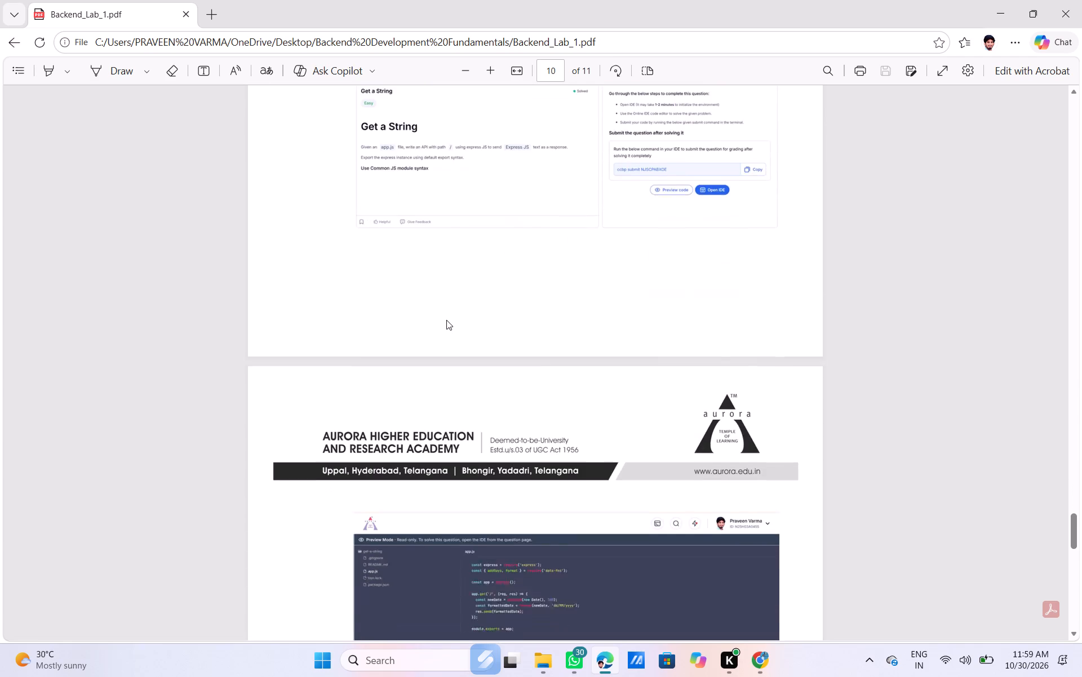
{"action": "scroll", "coordinate": [446, 320], "scroll_direction": "down", "scroll_amount": 6}
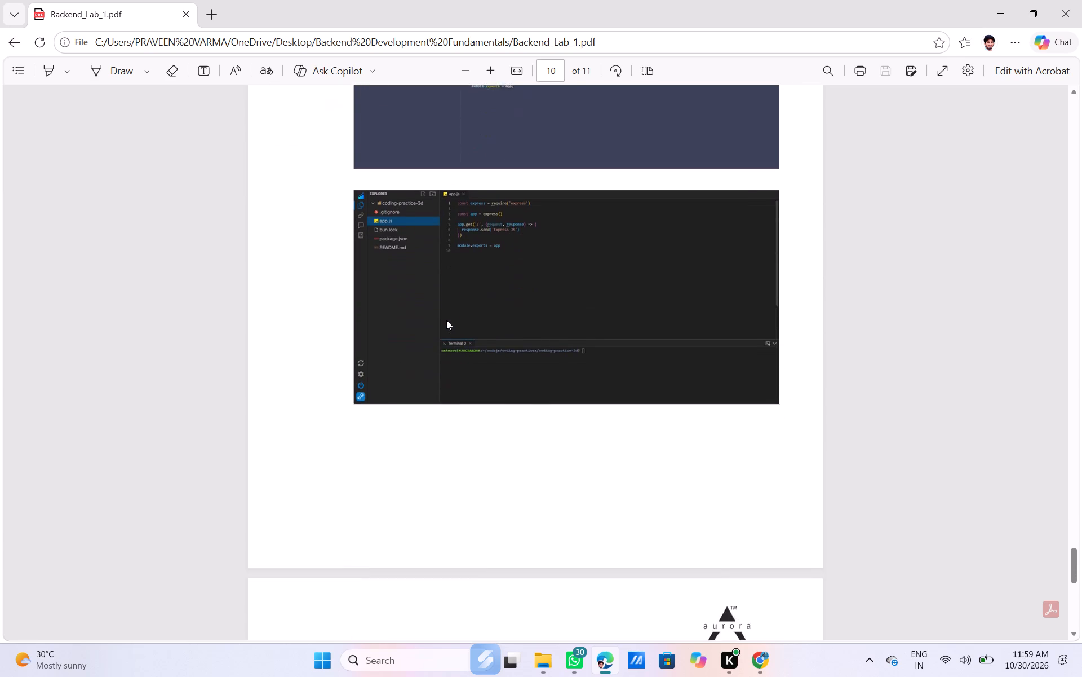
{"action": "scroll", "coordinate": [446, 320], "scroll_direction": "down", "scroll_amount": 7}
{"action": "scroll", "coordinate": [446, 320], "scroll_direction": "up", "scroll_amount": 3}
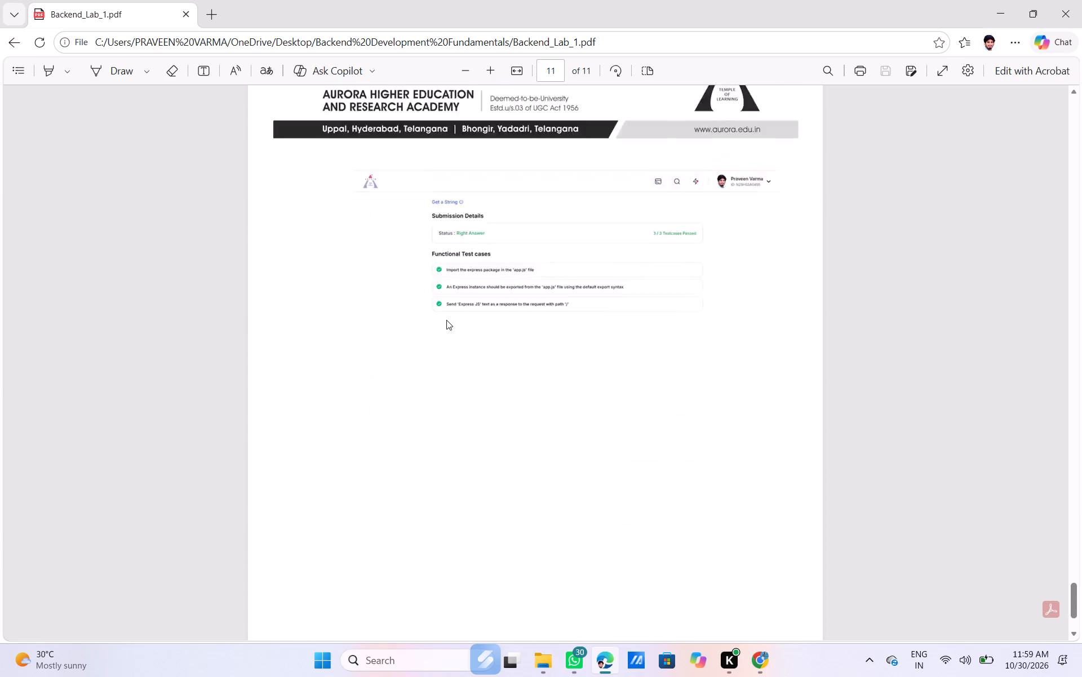
{"action": "scroll", "coordinate": [446, 320], "scroll_direction": "up", "scroll_amount": 7}
{"action": "scroll", "coordinate": [446, 320], "scroll_direction": "up", "scroll_amount": 20}
{"action": "scroll", "coordinate": [446, 320], "scroll_direction": "up", "scroll_amount": 6}
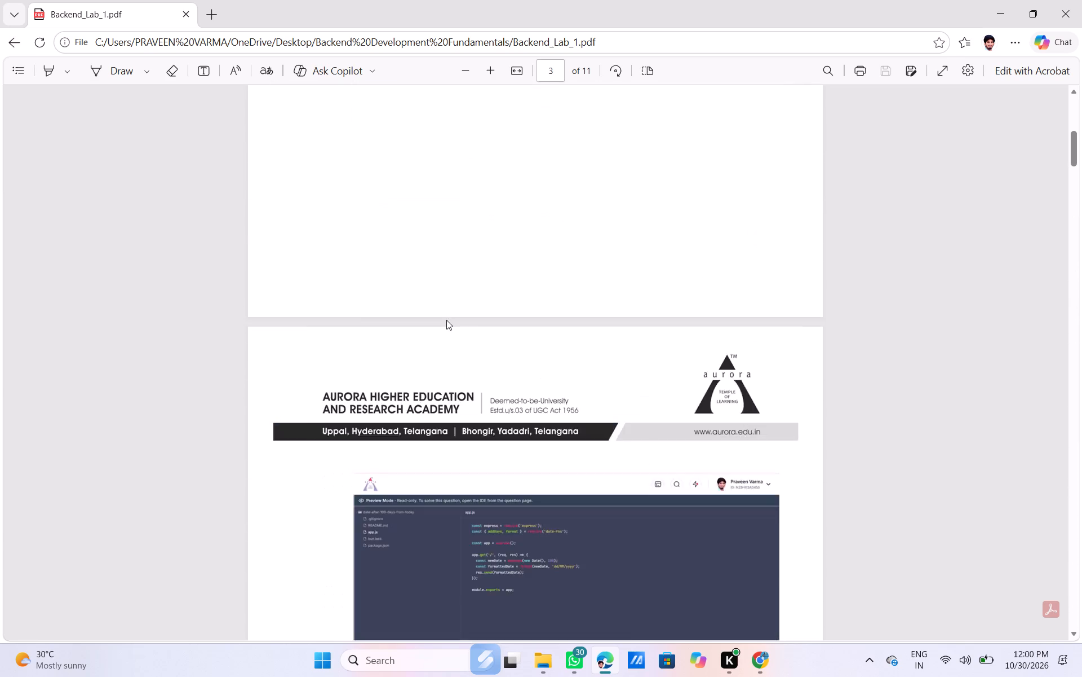
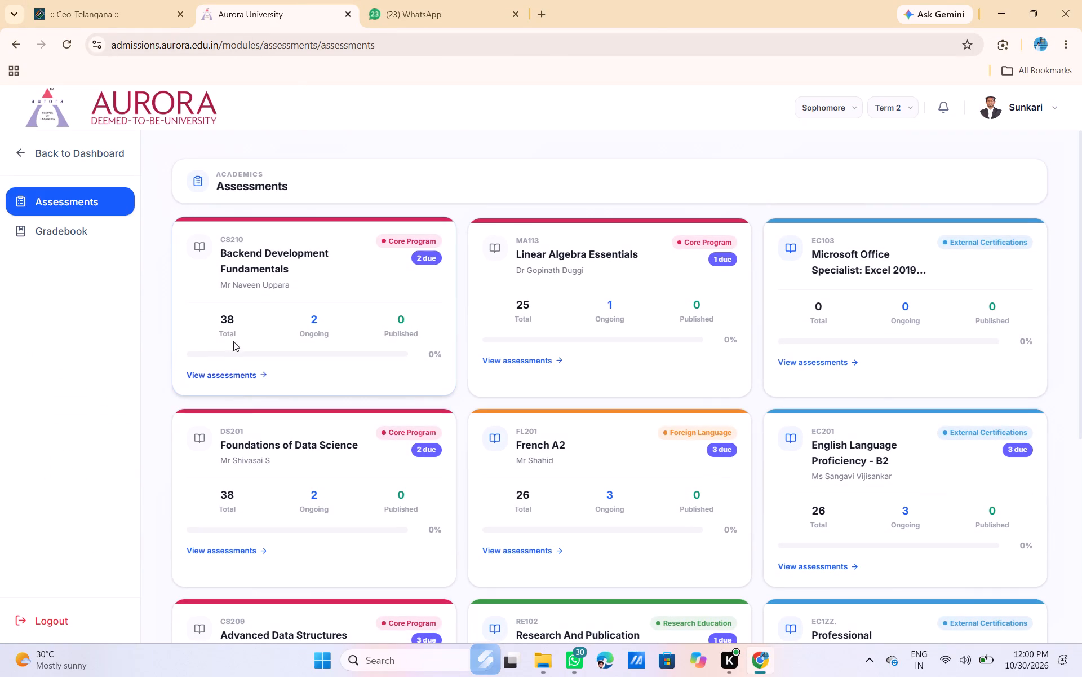
Open the assessment list of the CS210 Backend Development Fundamentals course on the Aurora University portal.
{"action": "left_click", "coordinate": [274, 306]}
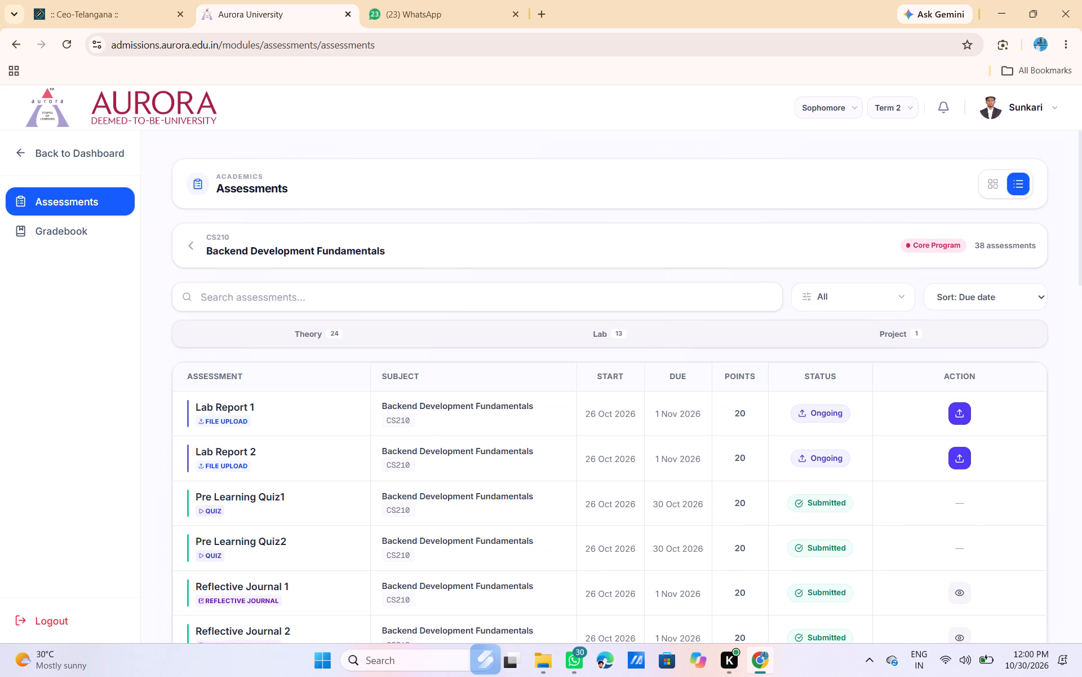
{"action": "scroll", "coordinate": [295, 371], "scroll_direction": "down", "scroll_amount": 1}
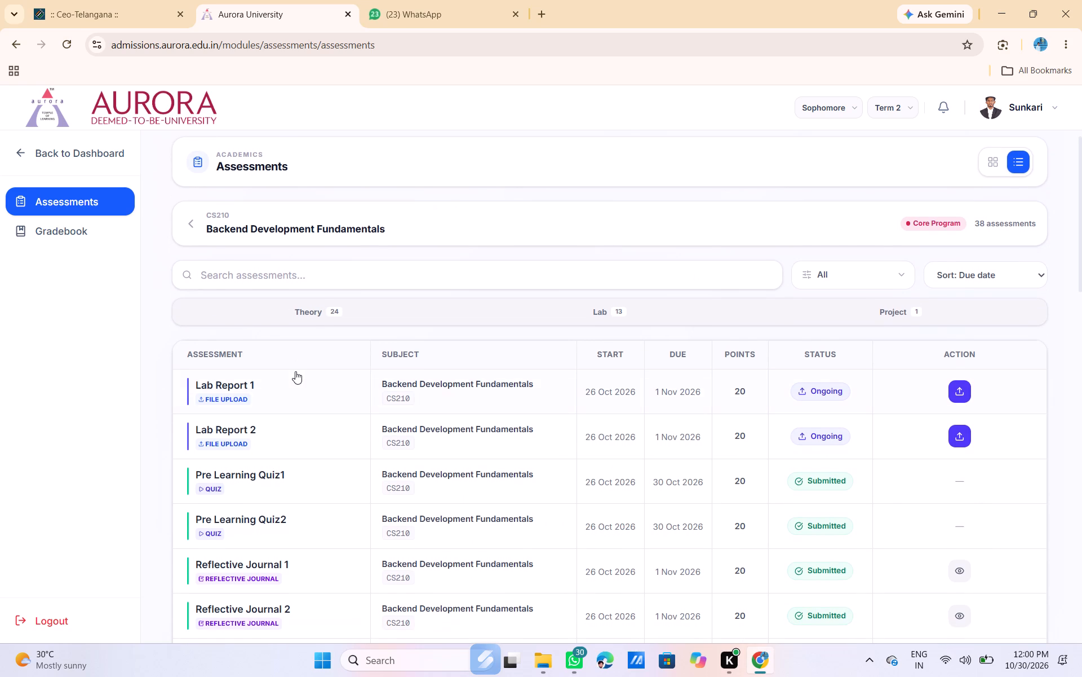
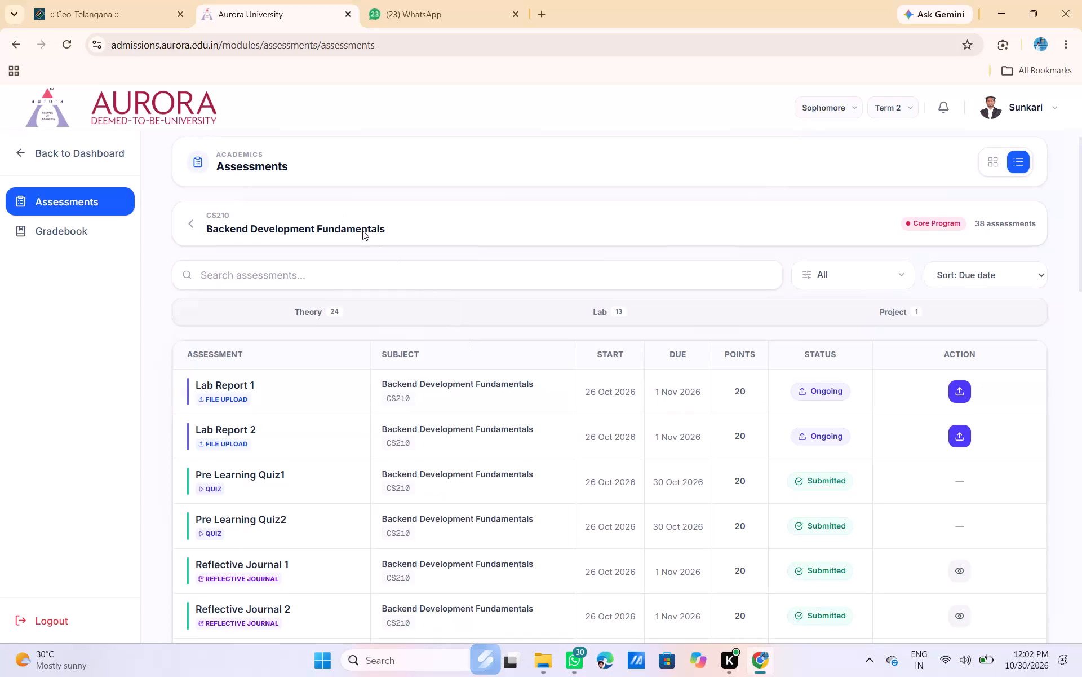
Submit the Backend_Lab_1 PDF from the Desktop's Backend Development Fundamentals folder as the file upload for Lab Report 1.
{"action": "left_click", "coordinate": [961, 394]}
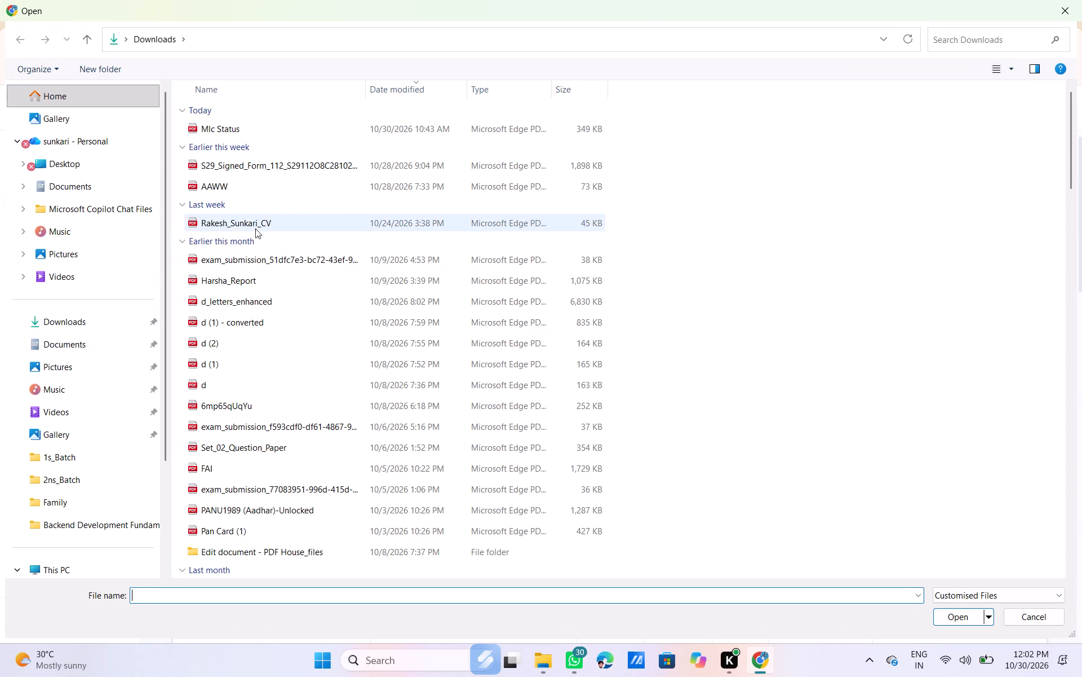
{"action": "left_click", "coordinate": [117, 173]}
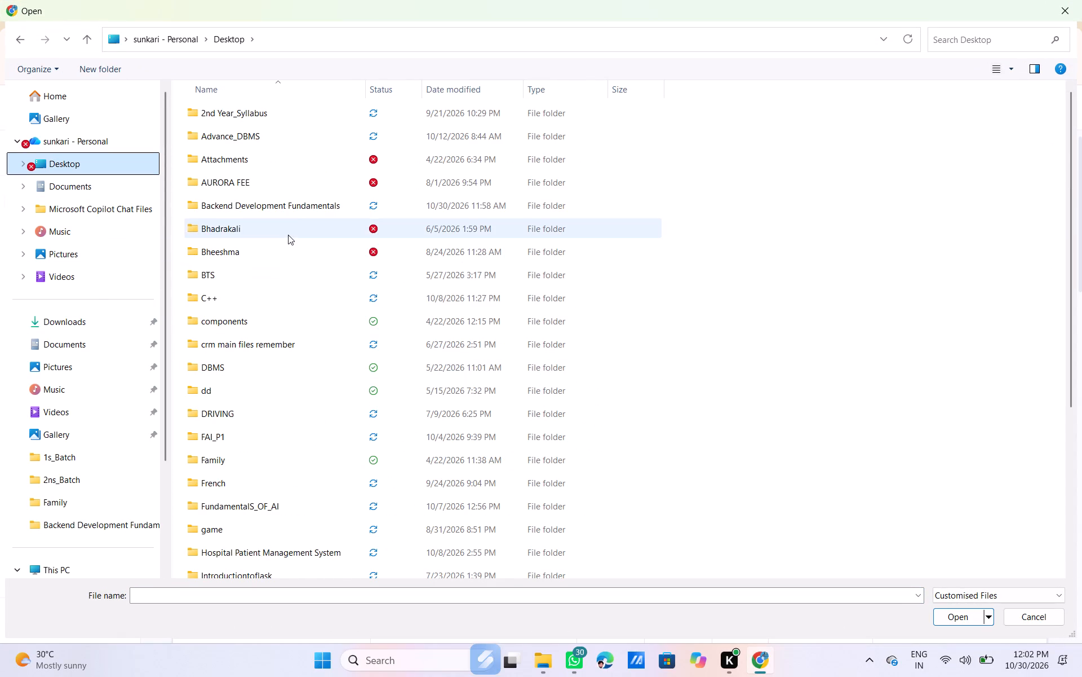
{"action": "double_click", "coordinate": [312, 204]}
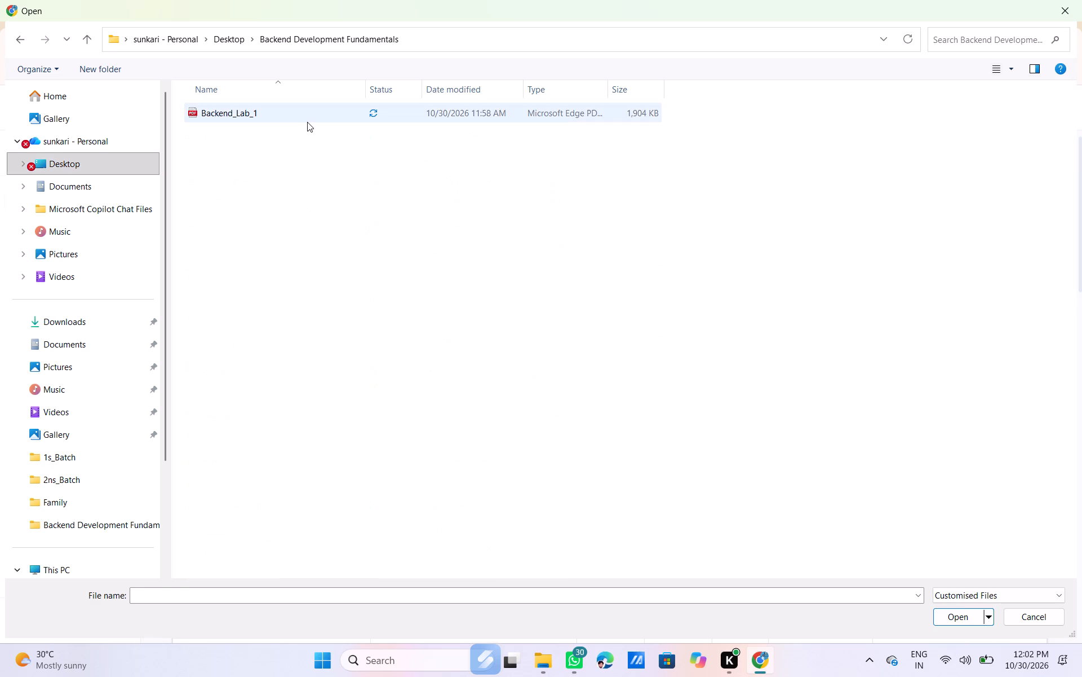
{"action": "left_click", "coordinate": [308, 122]}
{"action": "left_click", "coordinate": [949, 618]}
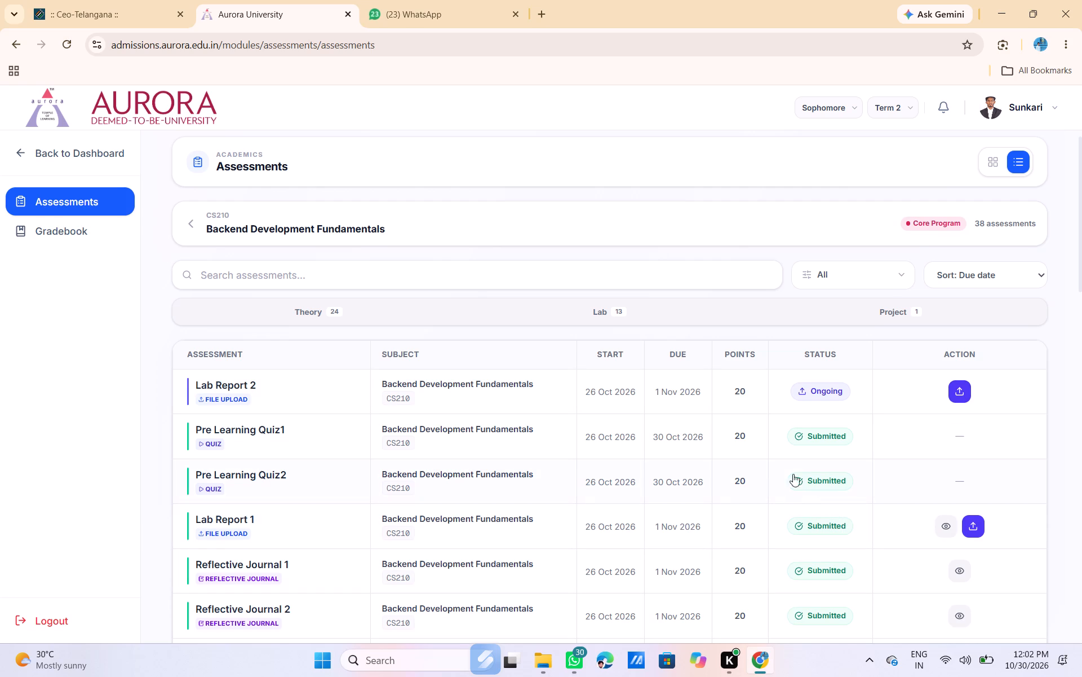
{"action": "scroll", "coordinate": [743, 460], "scroll_direction": "down", "scroll_amount": 1}
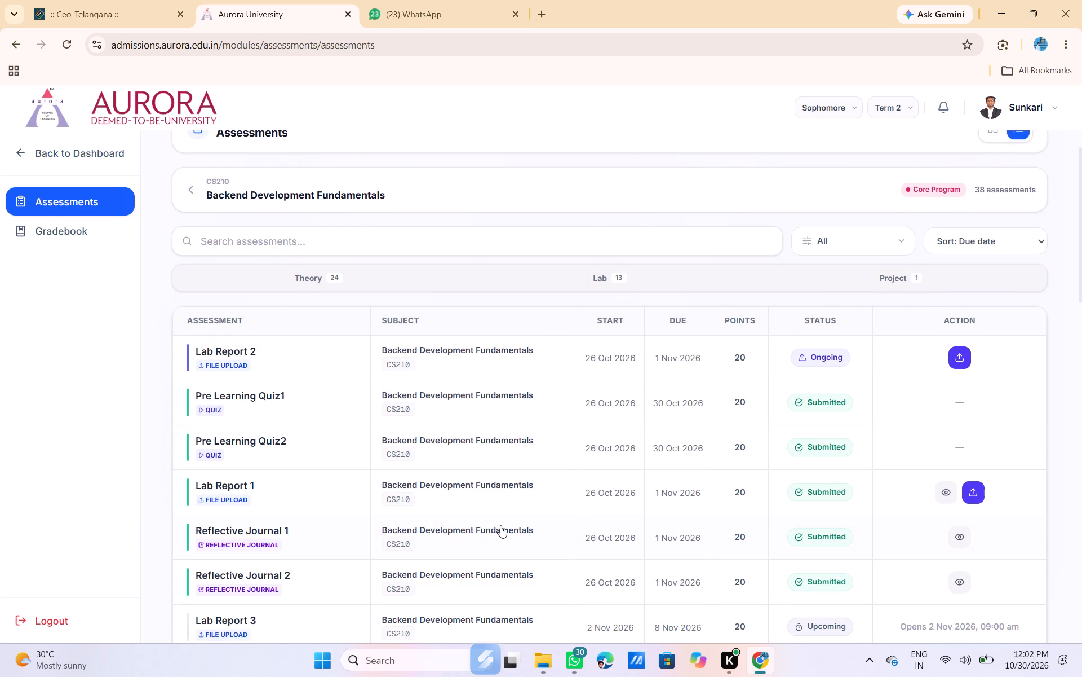
{"action": "left_click", "coordinate": [943, 492]}
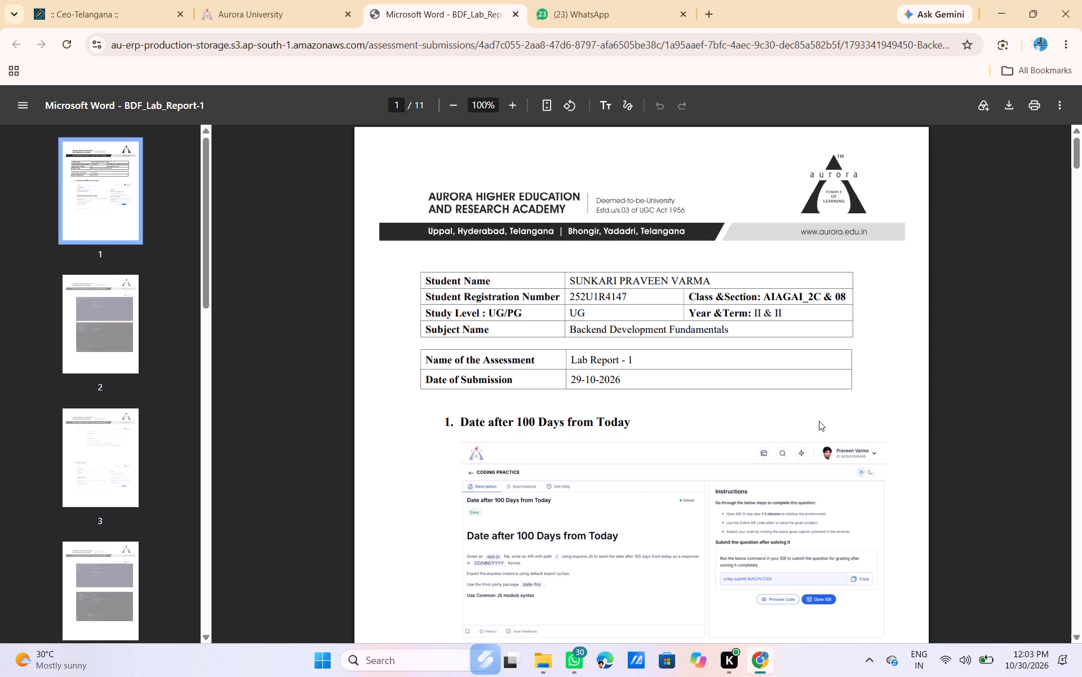
{"action": "scroll", "coordinate": [776, 395], "scroll_direction": "down", "scroll_amount": 5}
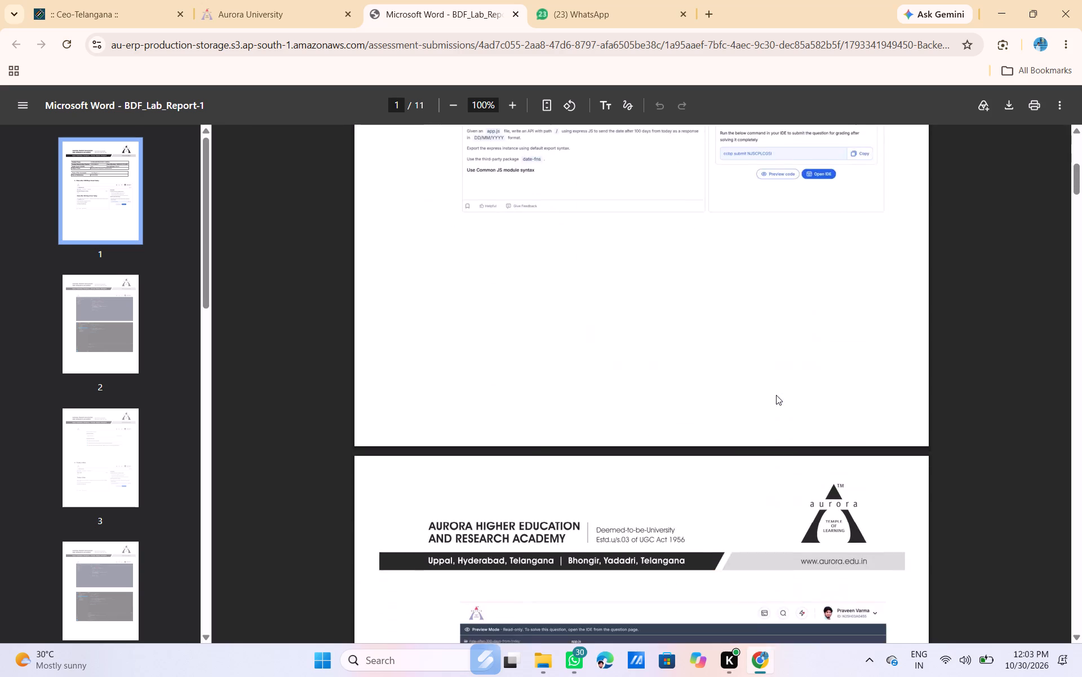
{"action": "scroll", "coordinate": [776, 395], "scroll_direction": "down", "scroll_amount": 10}
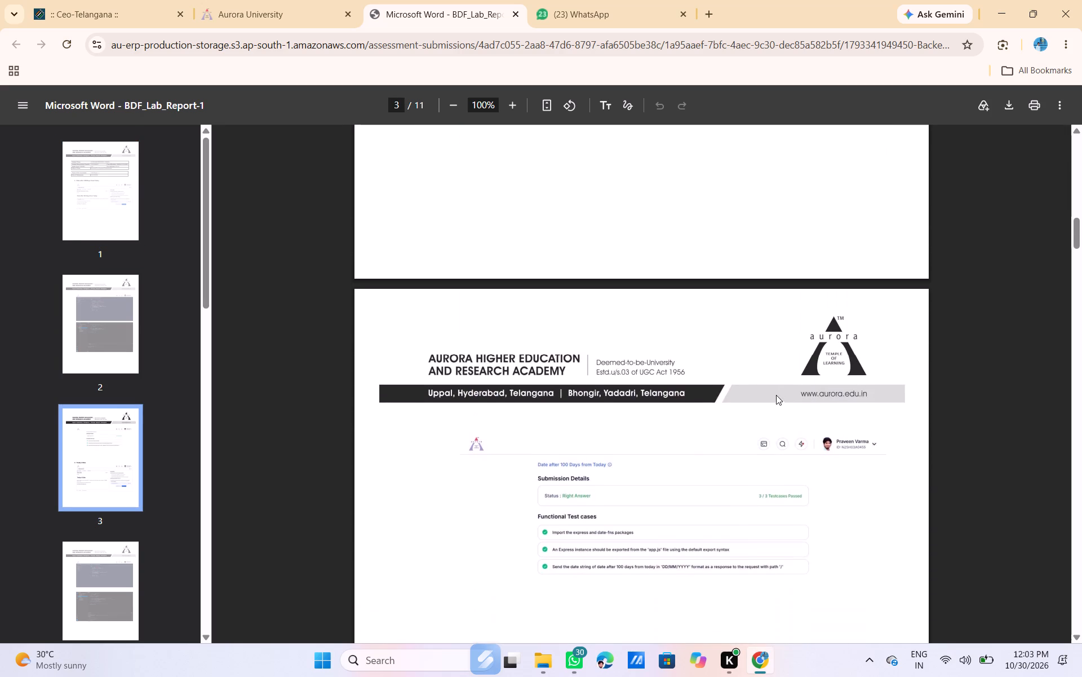
{"action": "scroll", "coordinate": [776, 395], "scroll_direction": "down", "scroll_amount": 10}
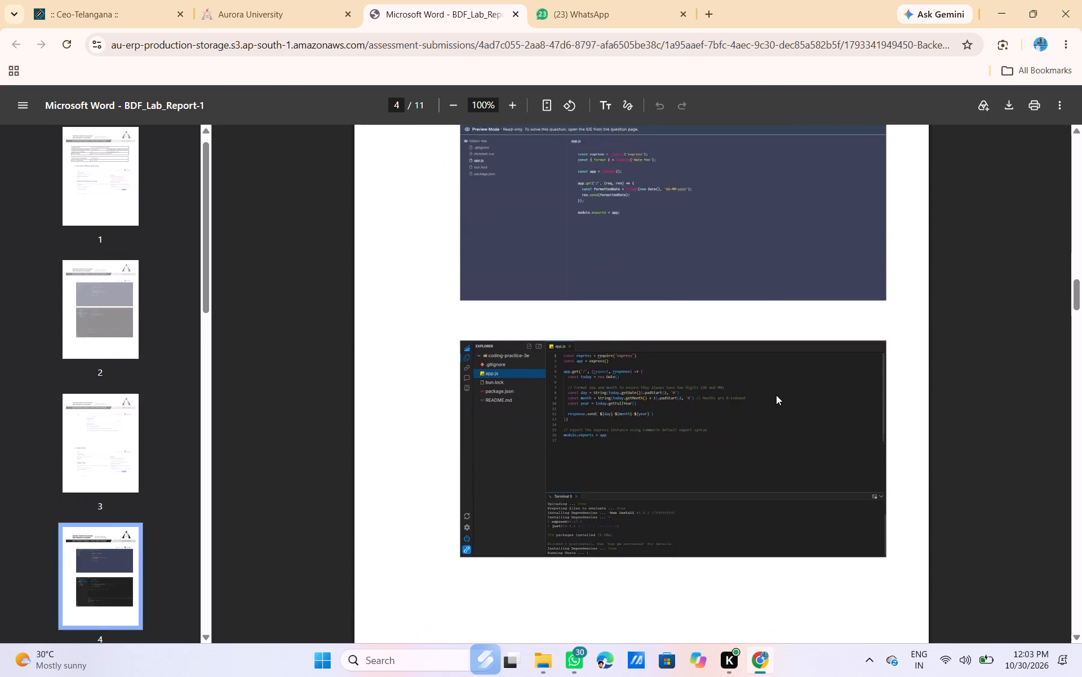
{"action": "scroll", "coordinate": [776, 395], "scroll_direction": "down", "scroll_amount": 7}
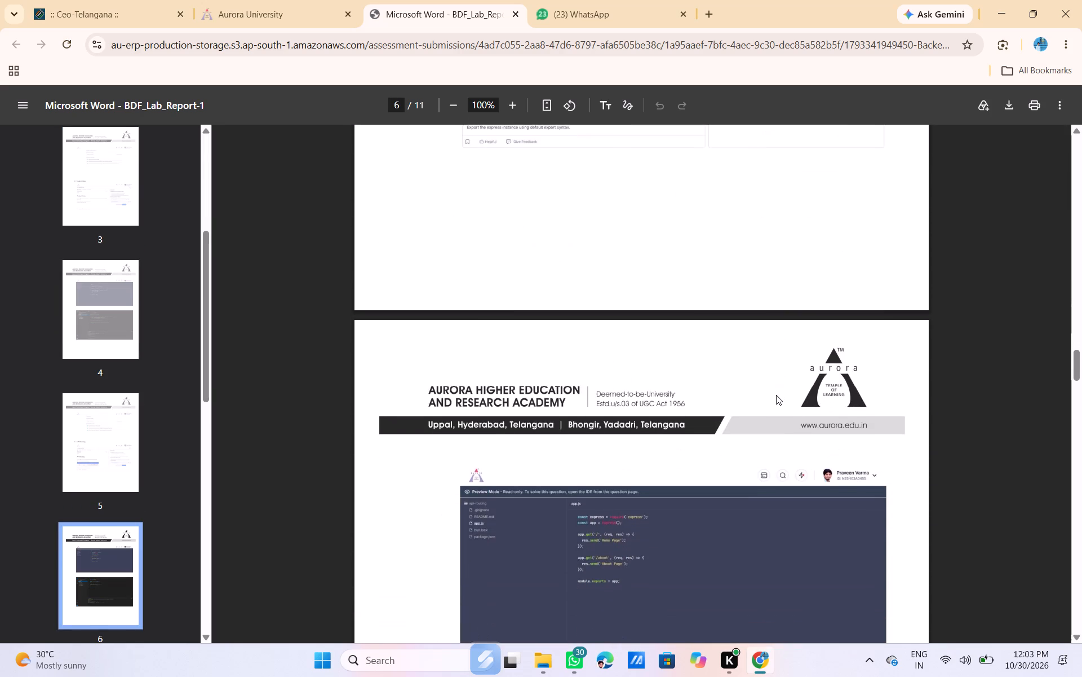
{"action": "scroll", "coordinate": [776, 395], "scroll_direction": "up", "scroll_amount": 4}
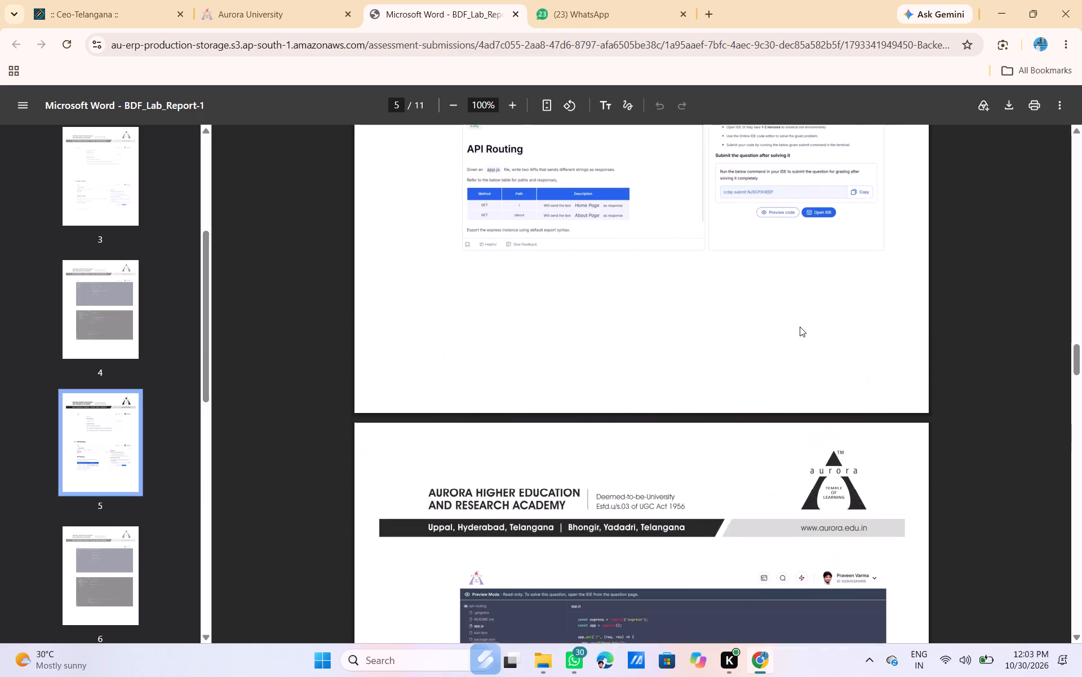
{"action": "scroll", "coordinate": [800, 327], "scroll_direction": "down", "scroll_amount": 7}
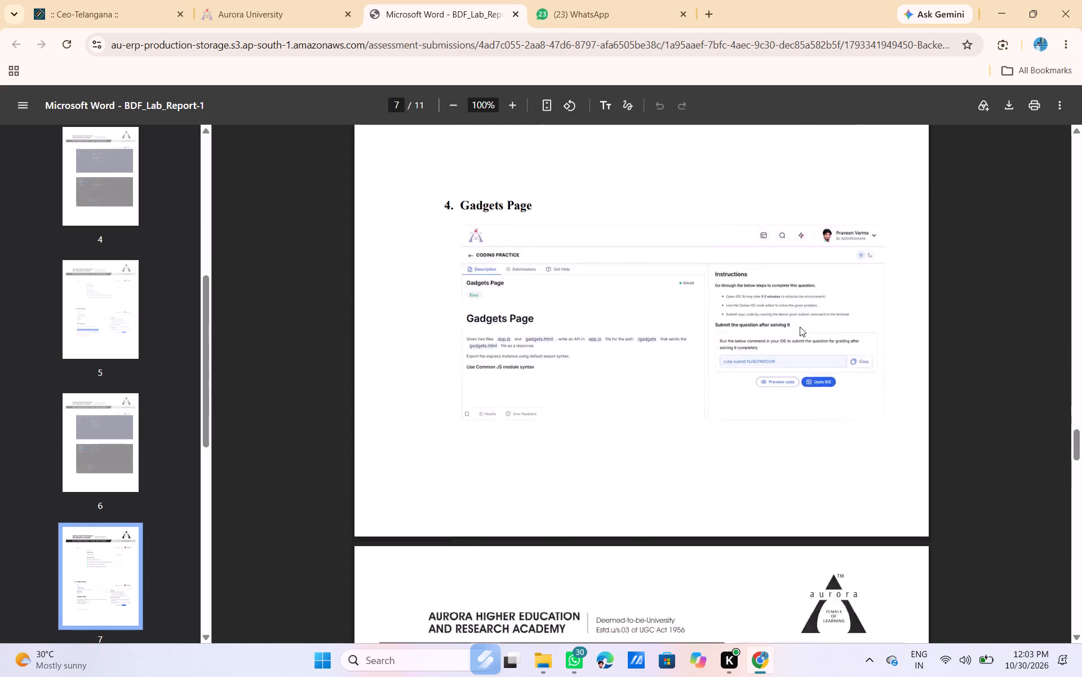
{"action": "scroll", "coordinate": [800, 327], "scroll_direction": "down", "scroll_amount": 6}
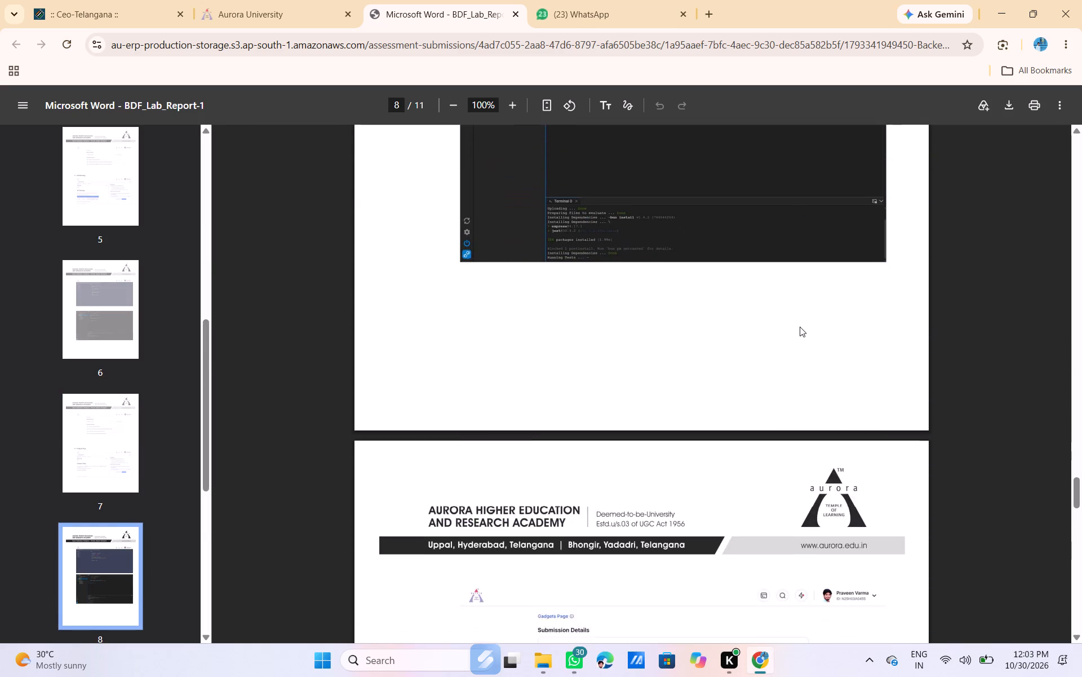
{"action": "scroll", "coordinate": [800, 327], "scroll_direction": "down", "scroll_amount": 6}
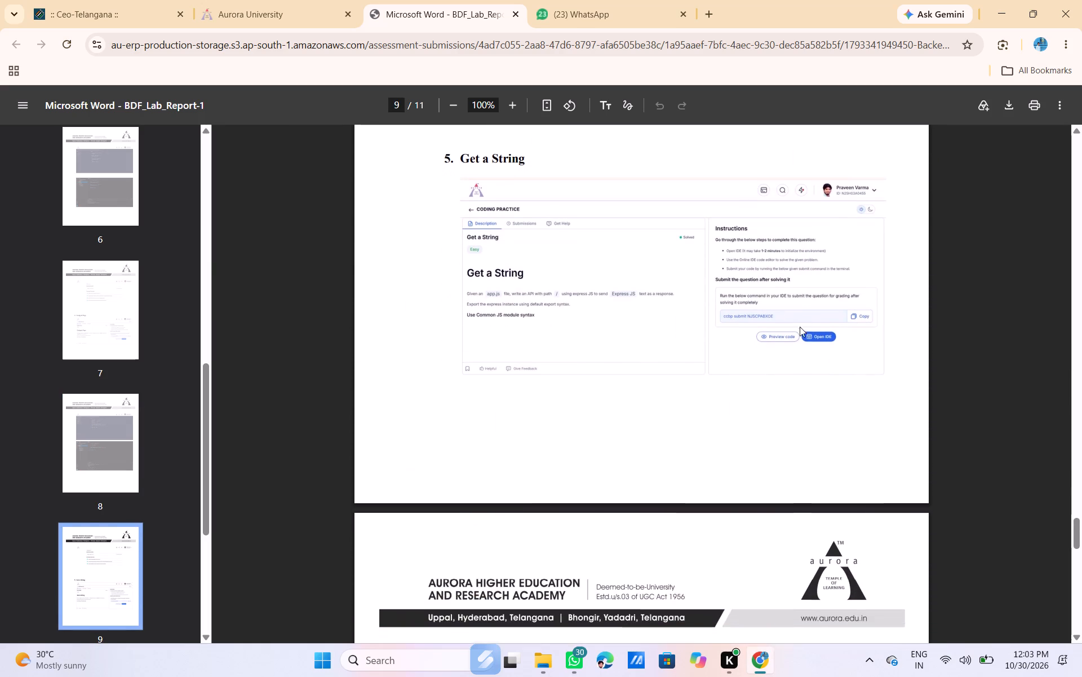
{"action": "scroll", "coordinate": [800, 327], "scroll_direction": "down", "scroll_amount": 7}
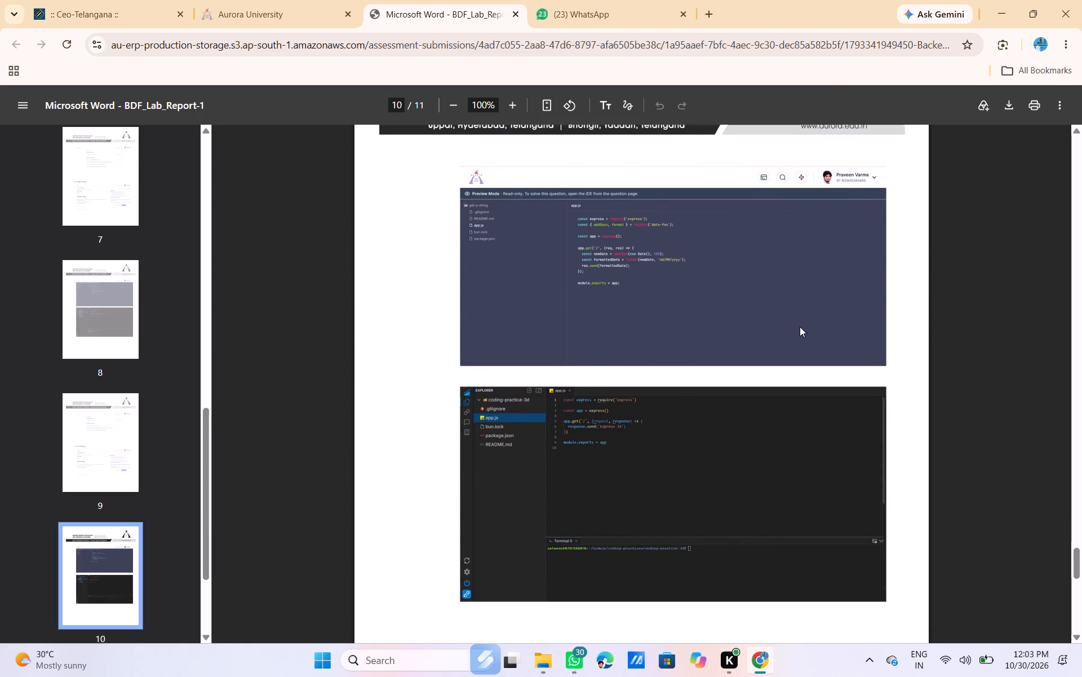